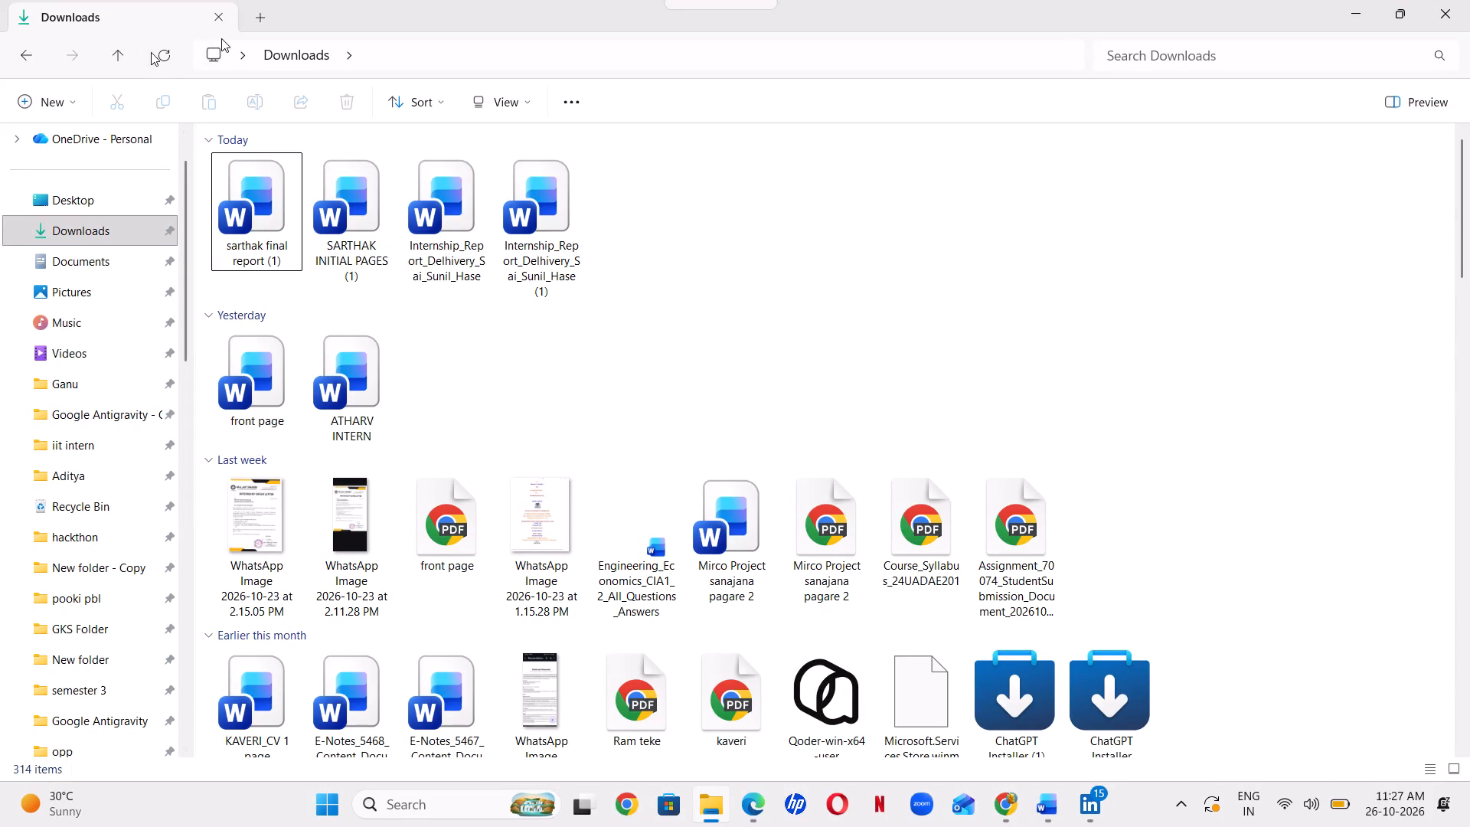
Refresh the Downloads folder and open the Delhivery internship report copy marked (1).
click(161, 51)
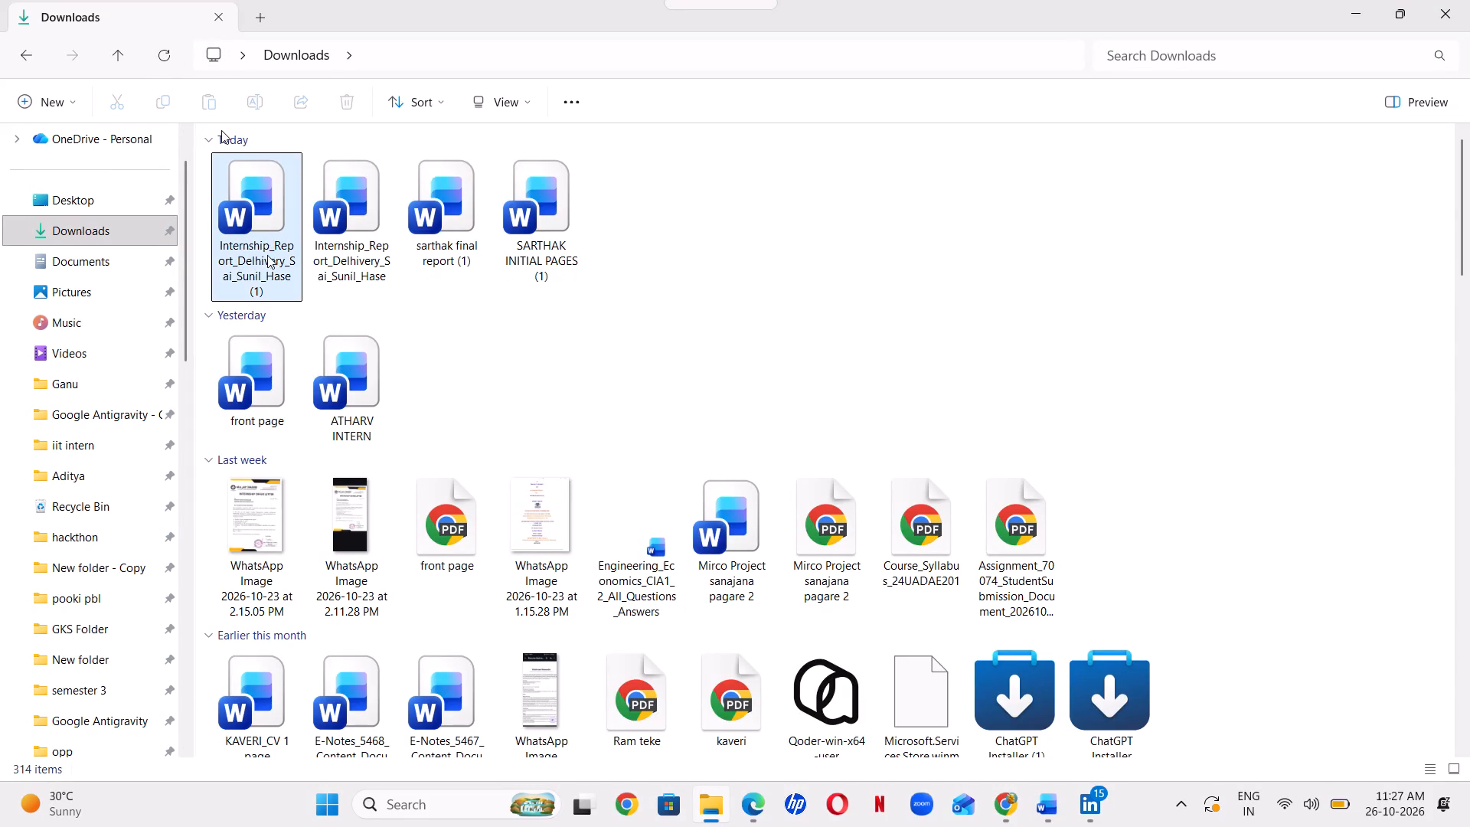
click(263, 247)
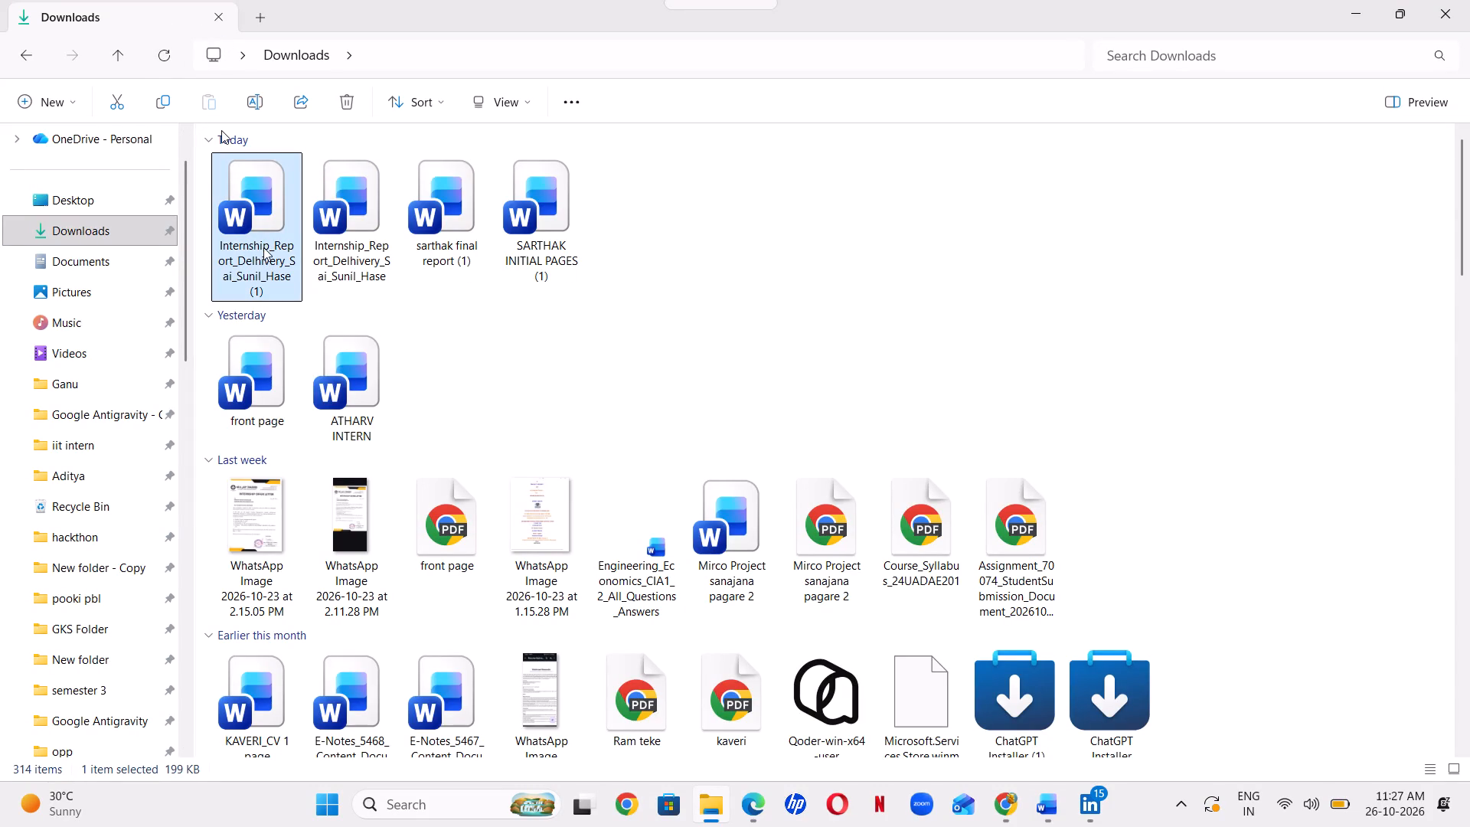
double_click(263, 247)
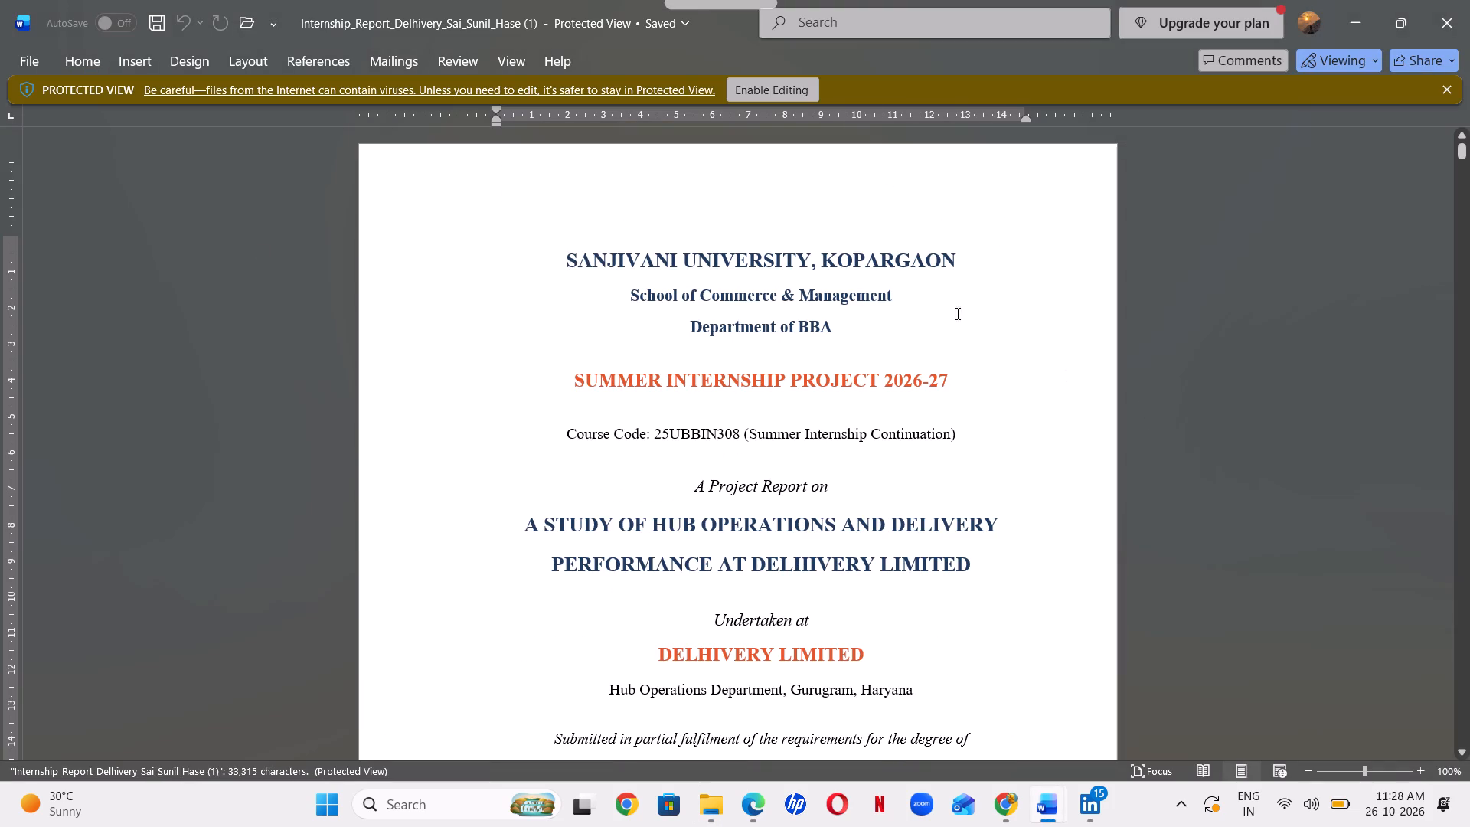
double_click(730, 186)
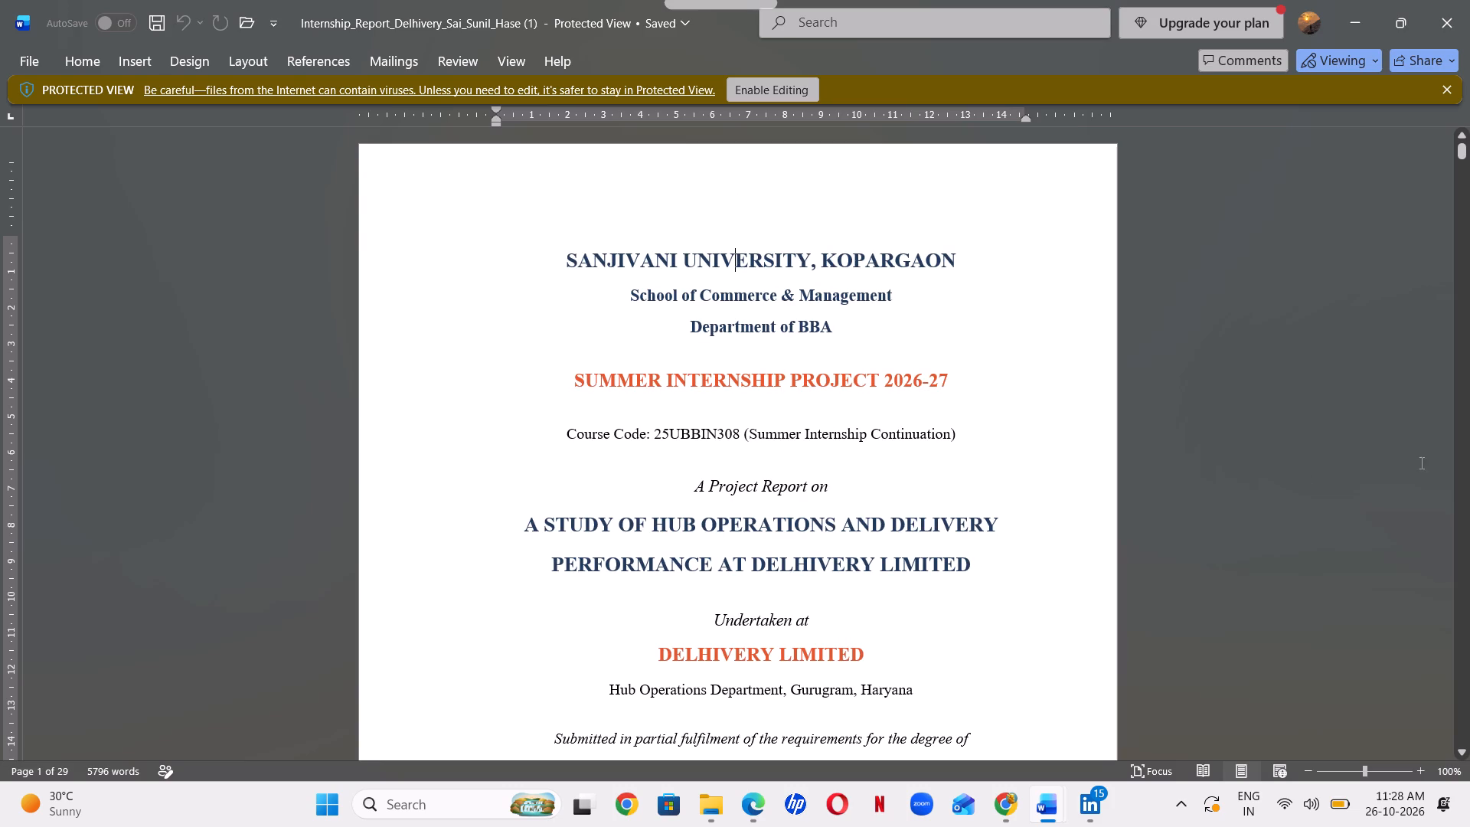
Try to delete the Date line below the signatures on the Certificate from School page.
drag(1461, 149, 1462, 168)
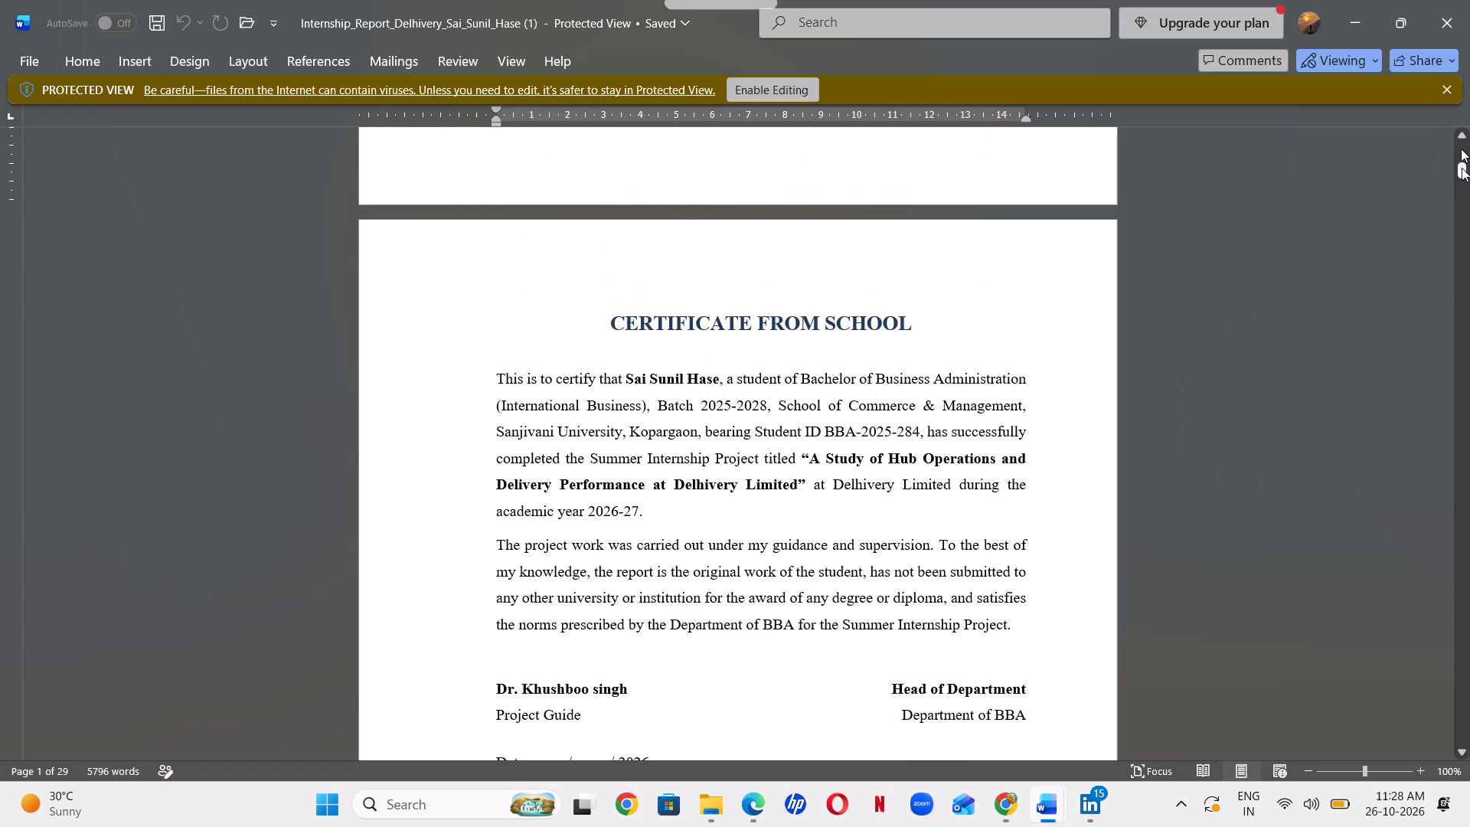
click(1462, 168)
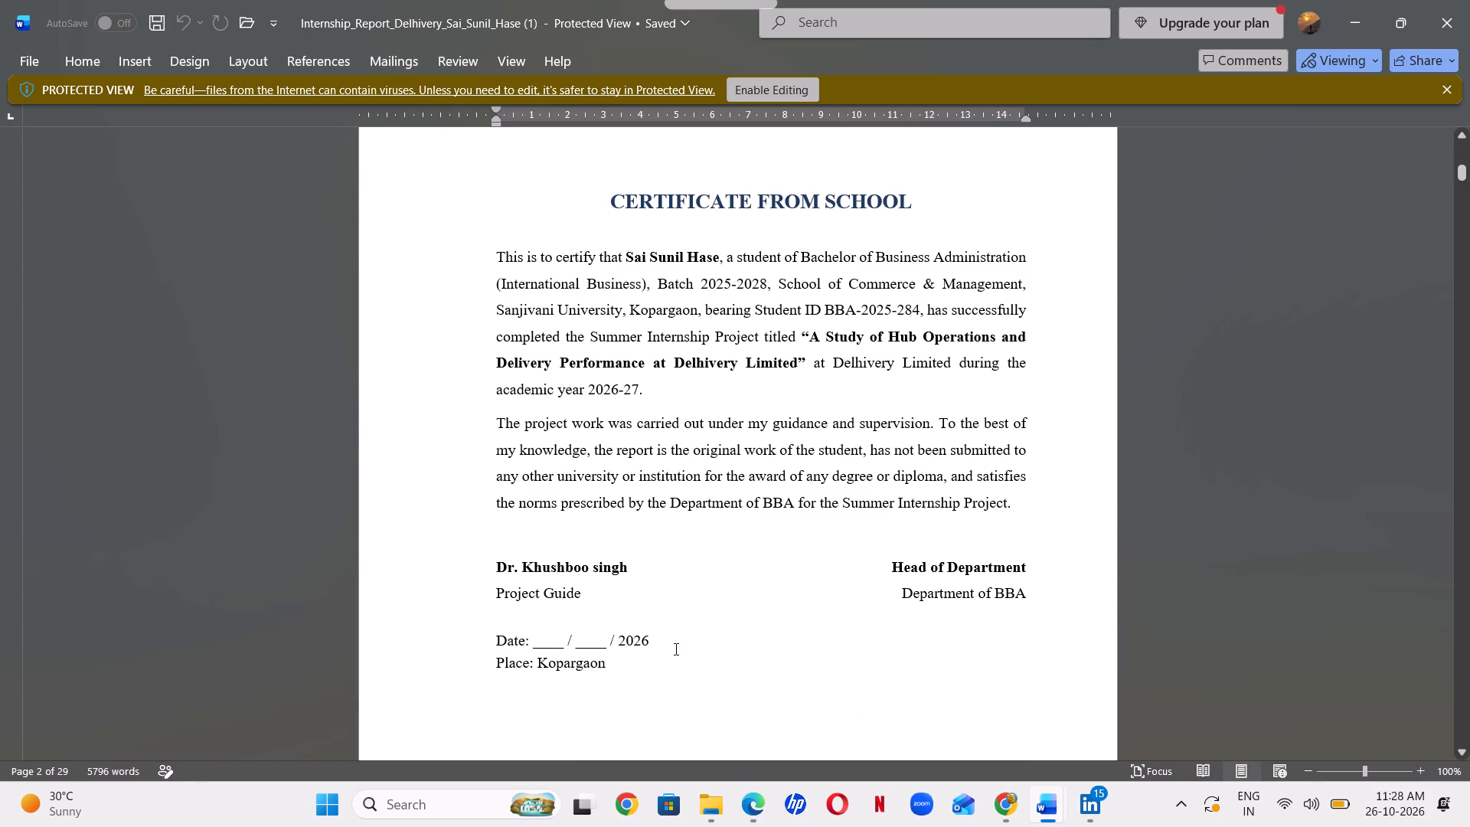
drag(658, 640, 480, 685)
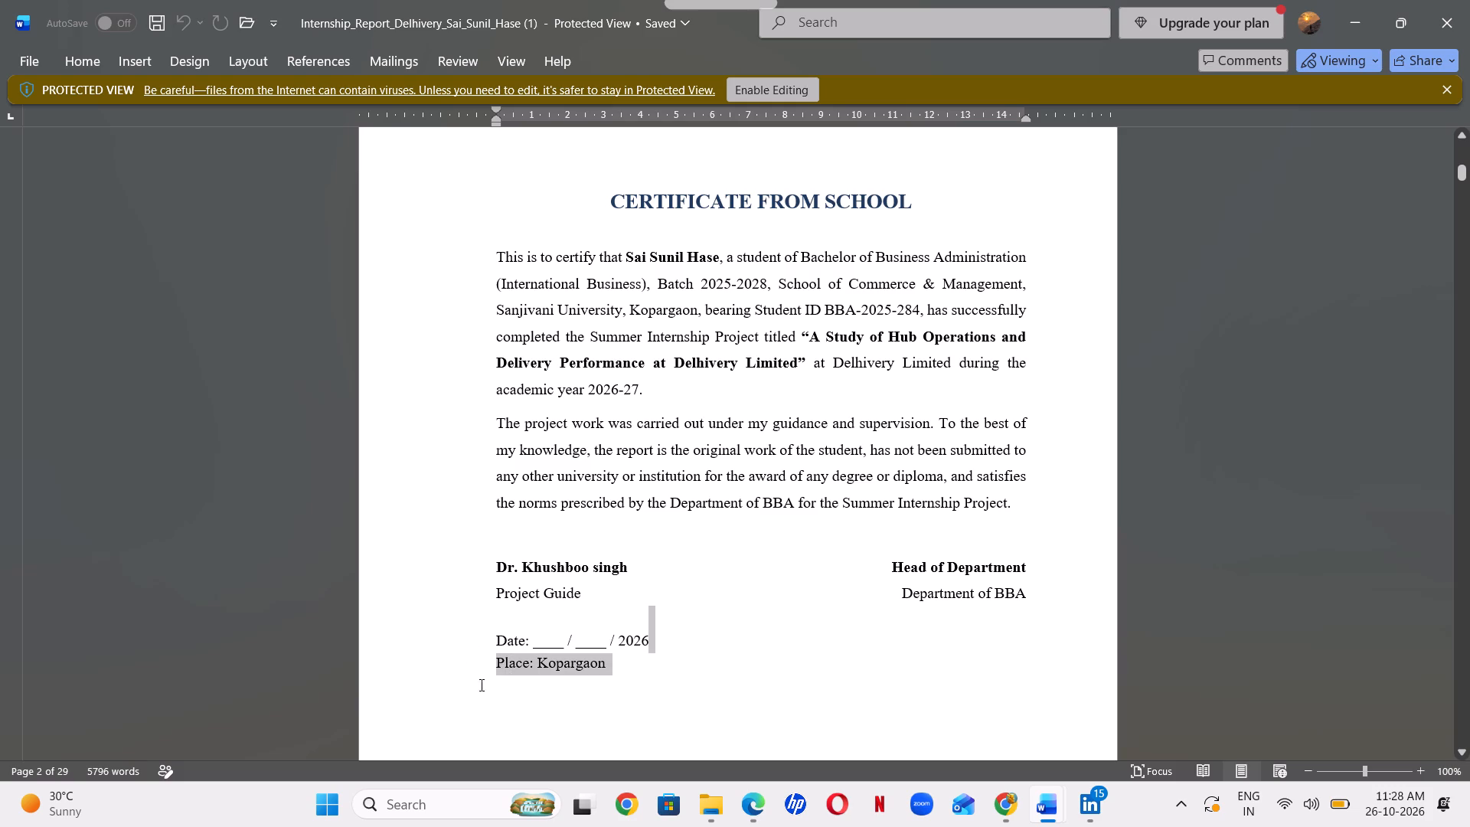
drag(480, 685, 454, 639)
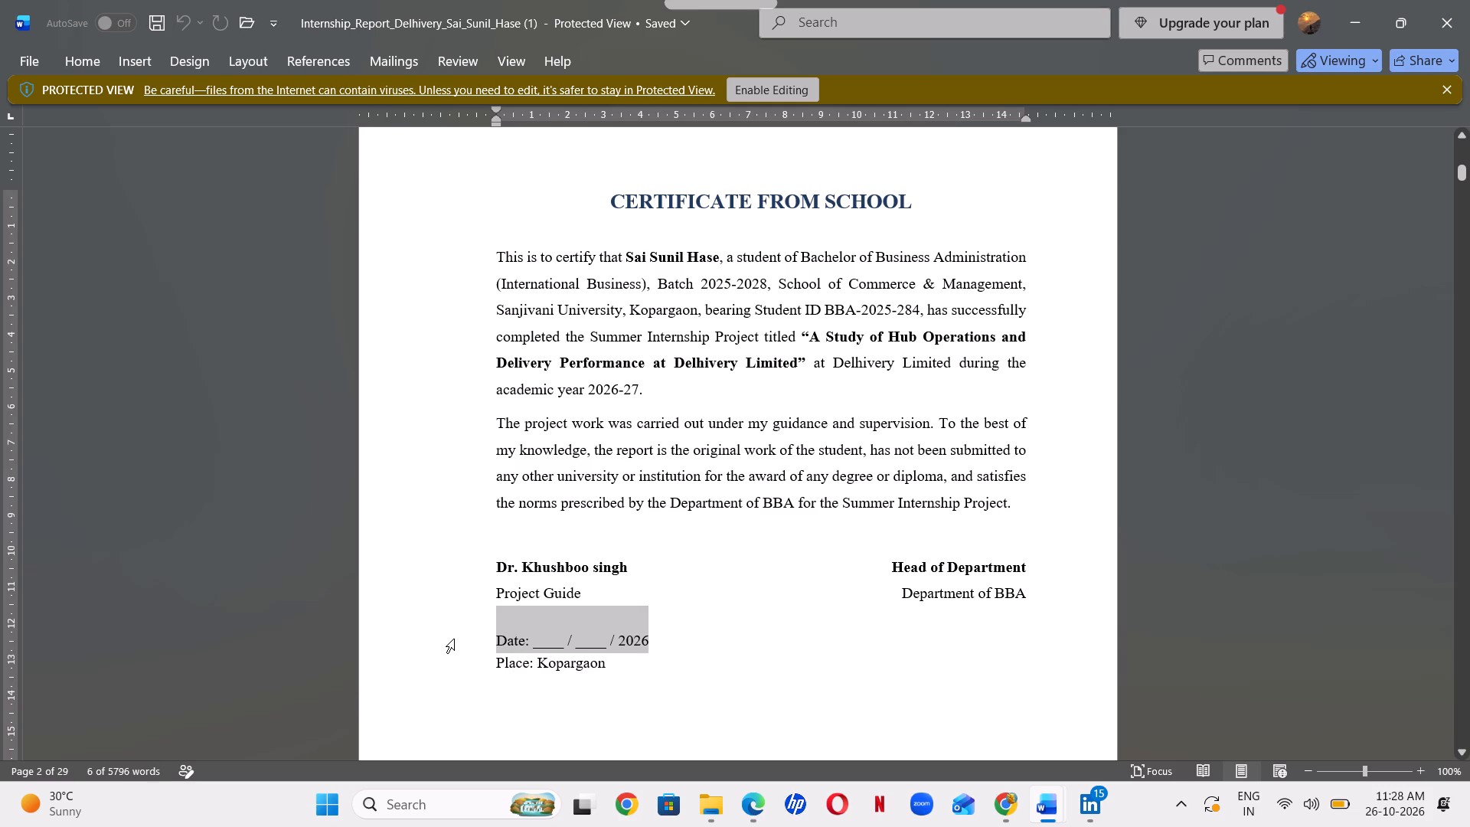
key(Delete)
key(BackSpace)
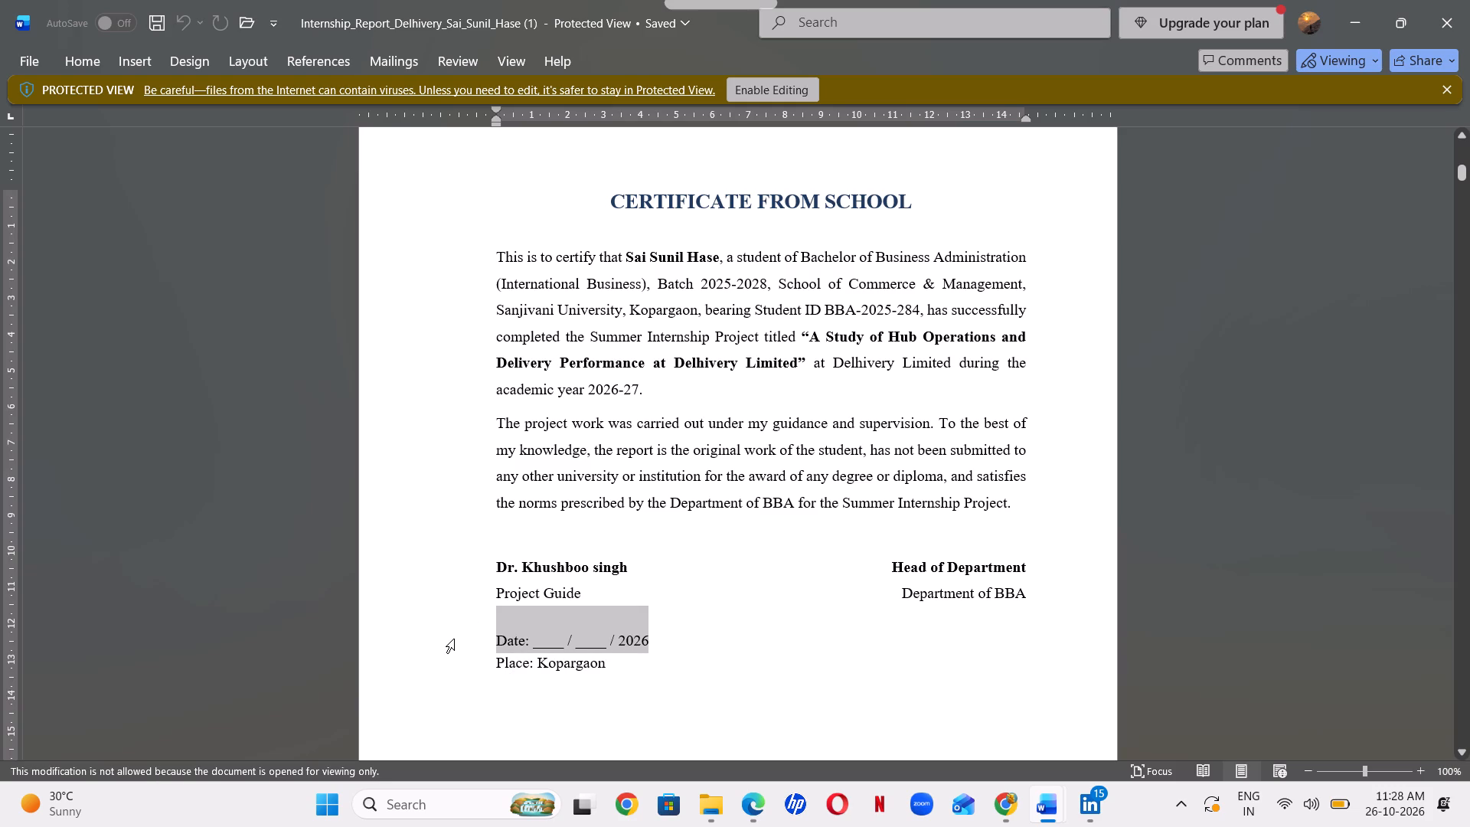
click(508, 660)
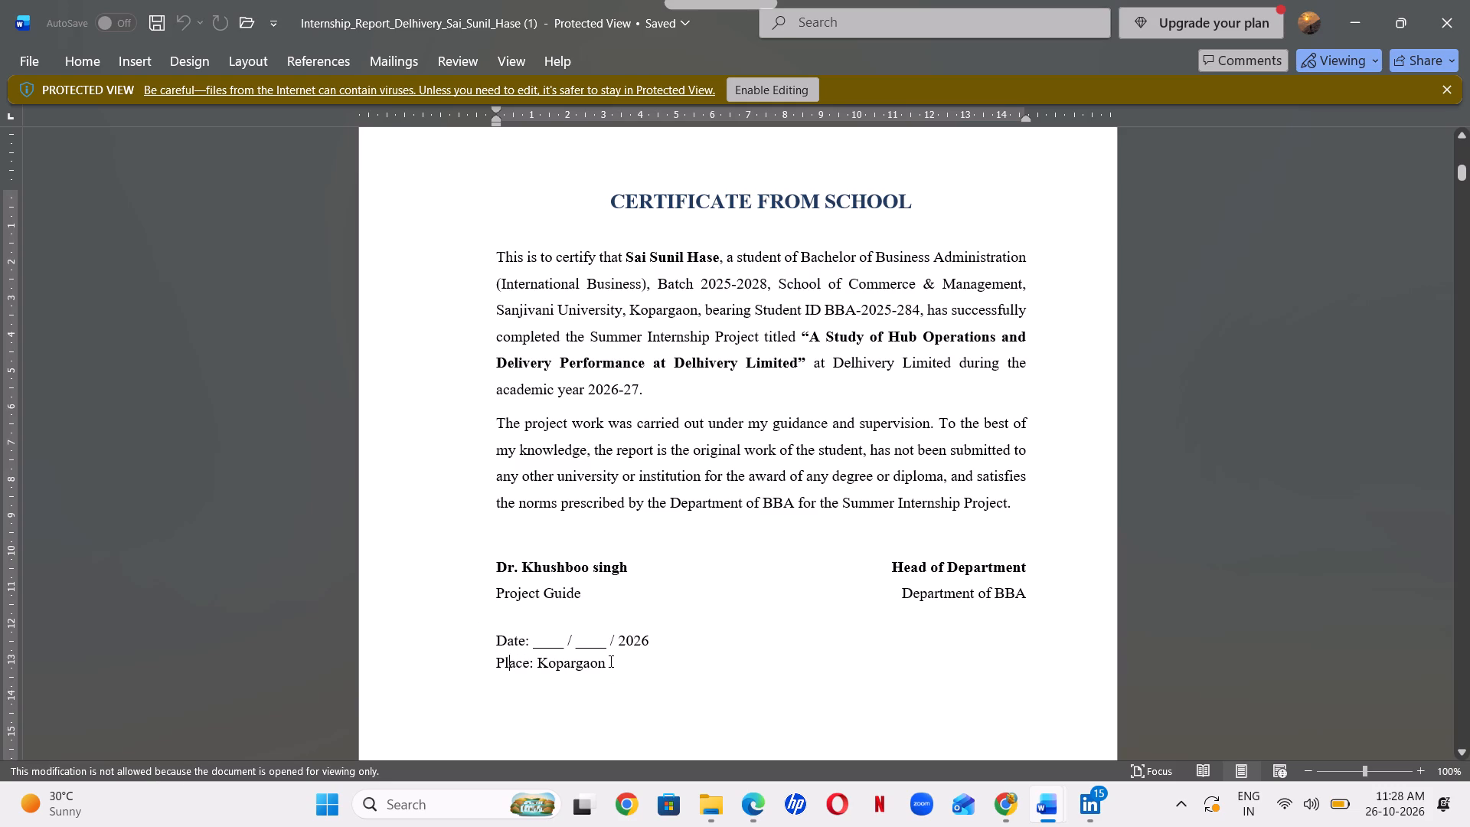
Enable editing for the protected internship report.
click(783, 89)
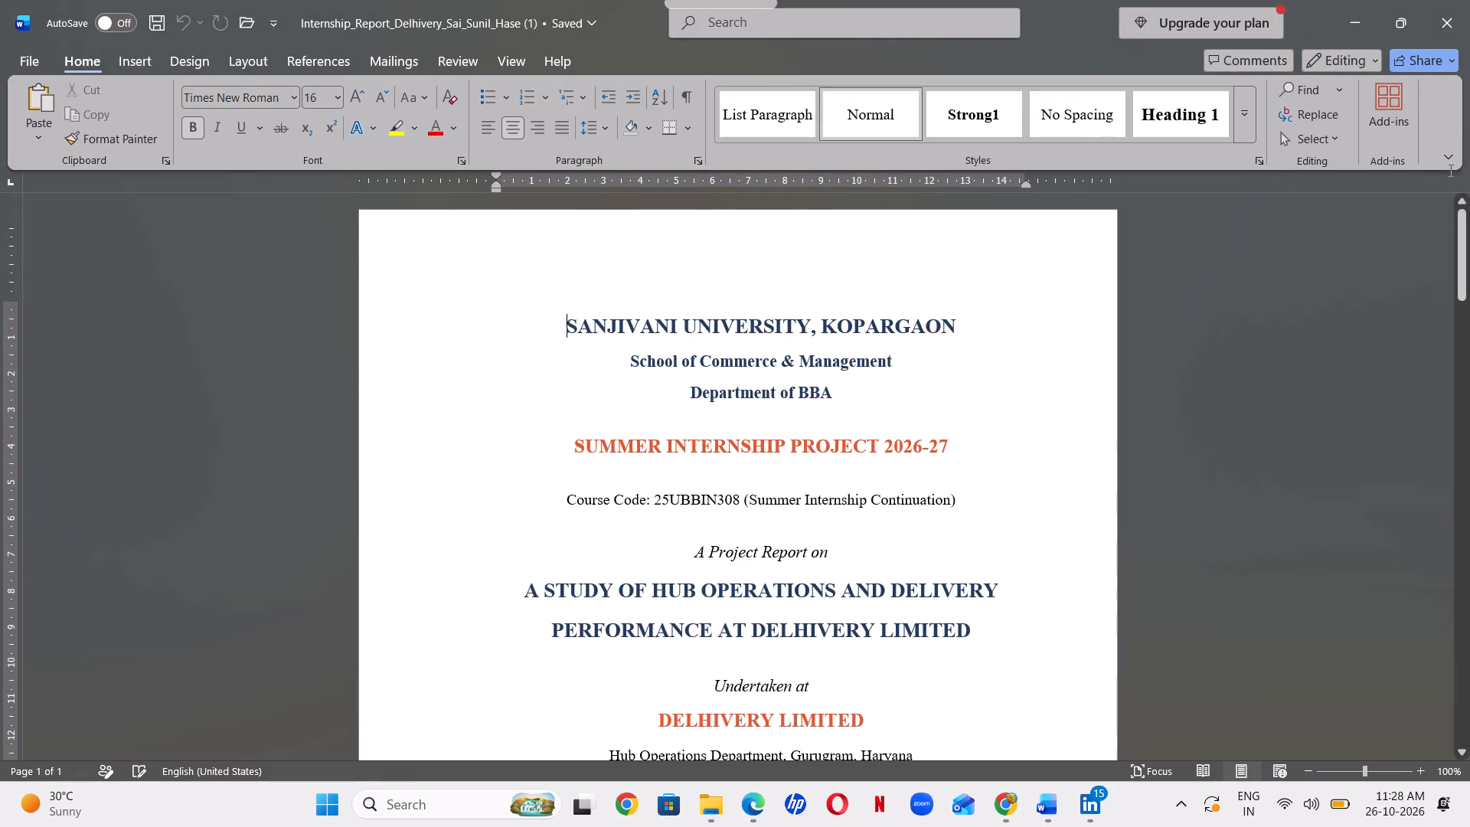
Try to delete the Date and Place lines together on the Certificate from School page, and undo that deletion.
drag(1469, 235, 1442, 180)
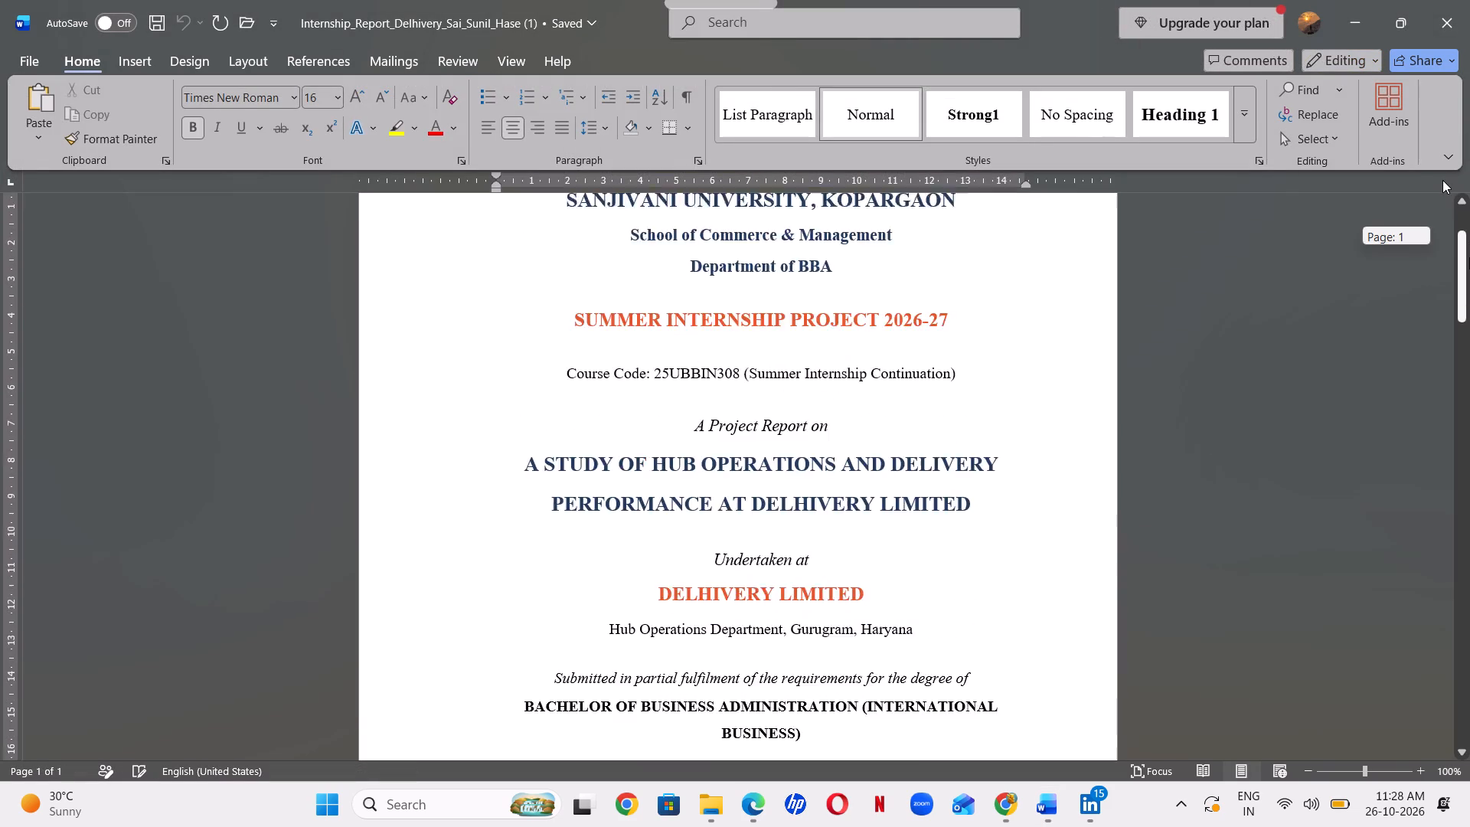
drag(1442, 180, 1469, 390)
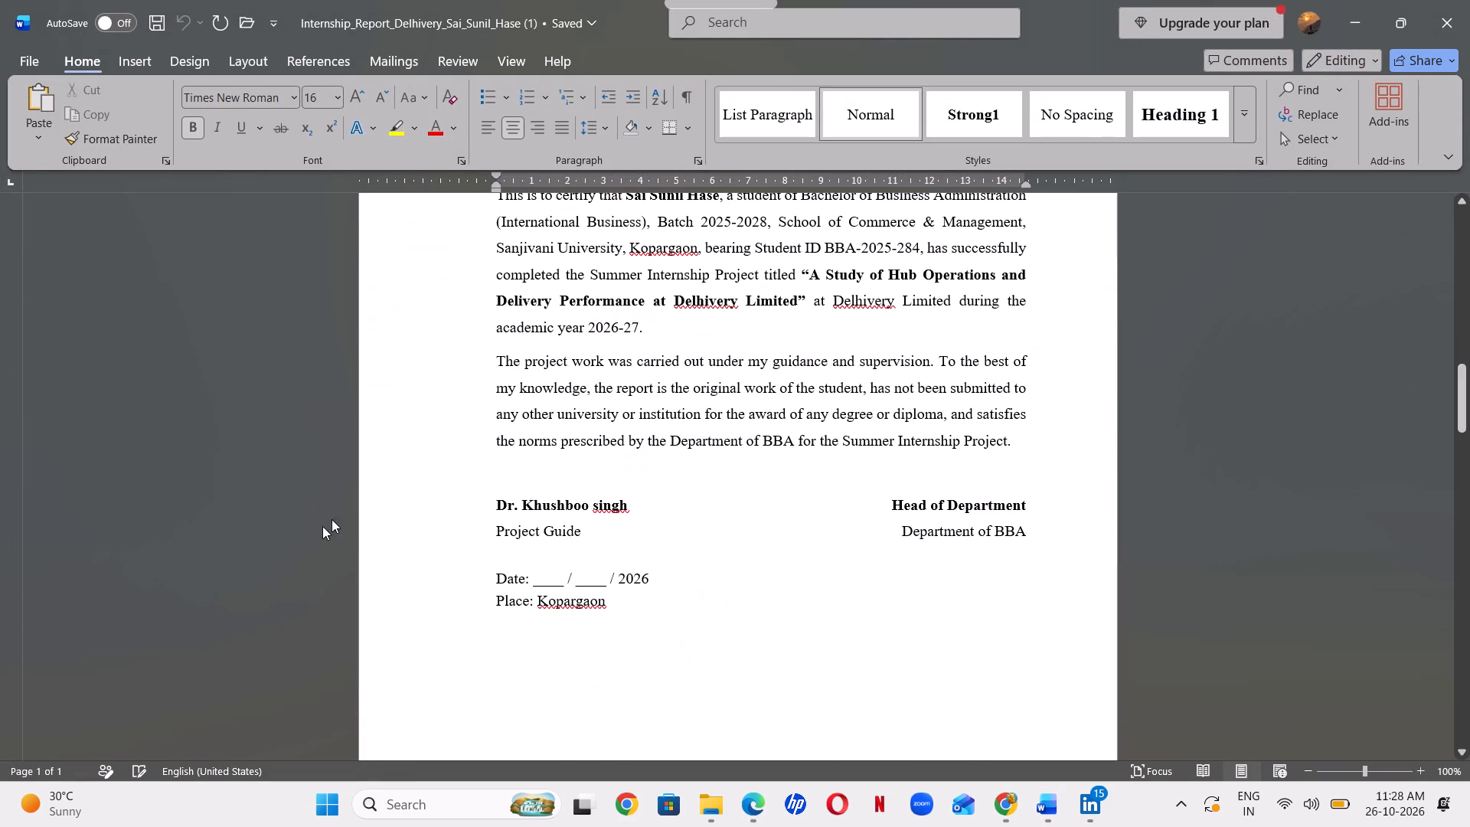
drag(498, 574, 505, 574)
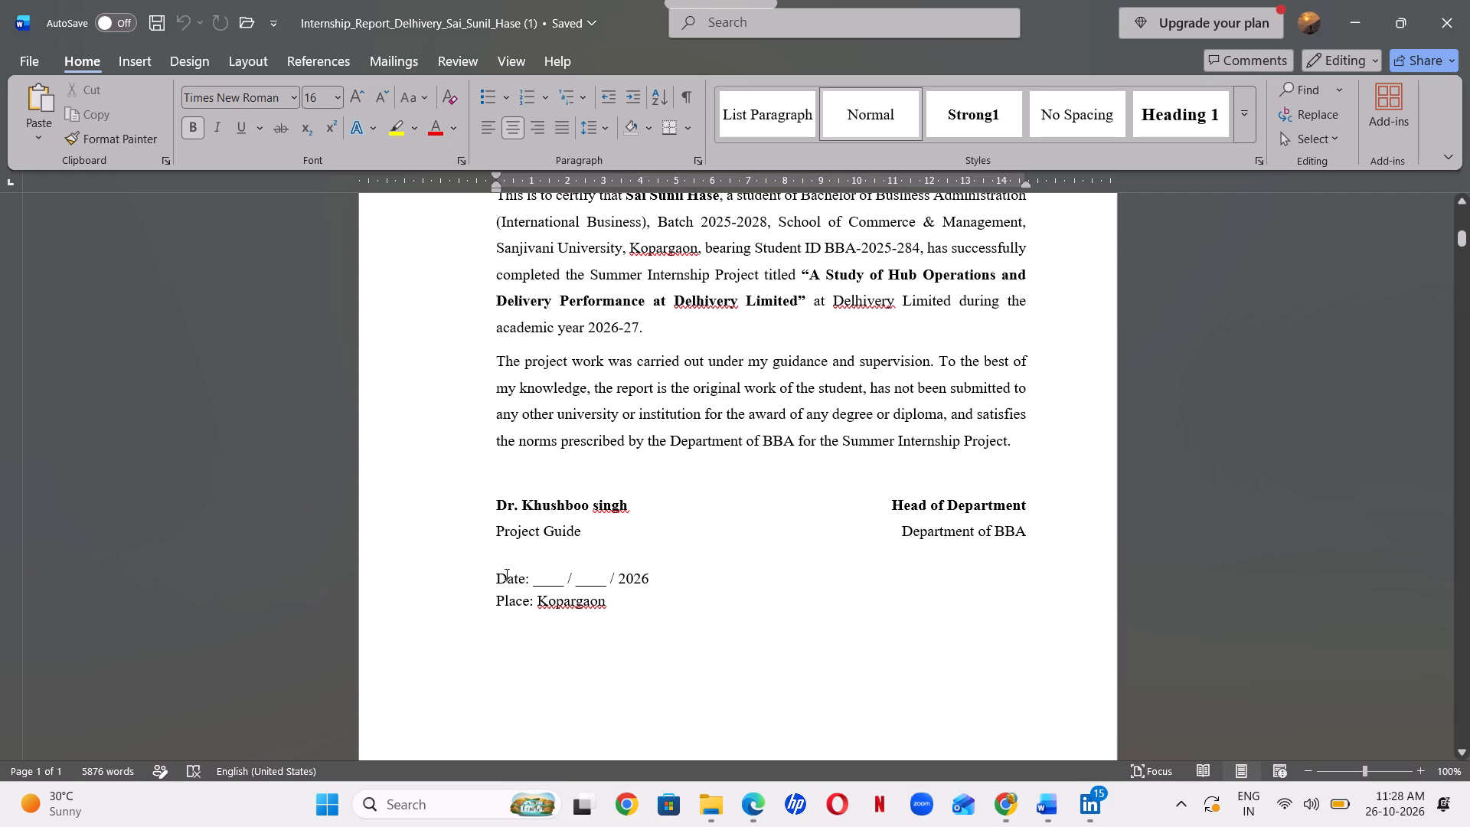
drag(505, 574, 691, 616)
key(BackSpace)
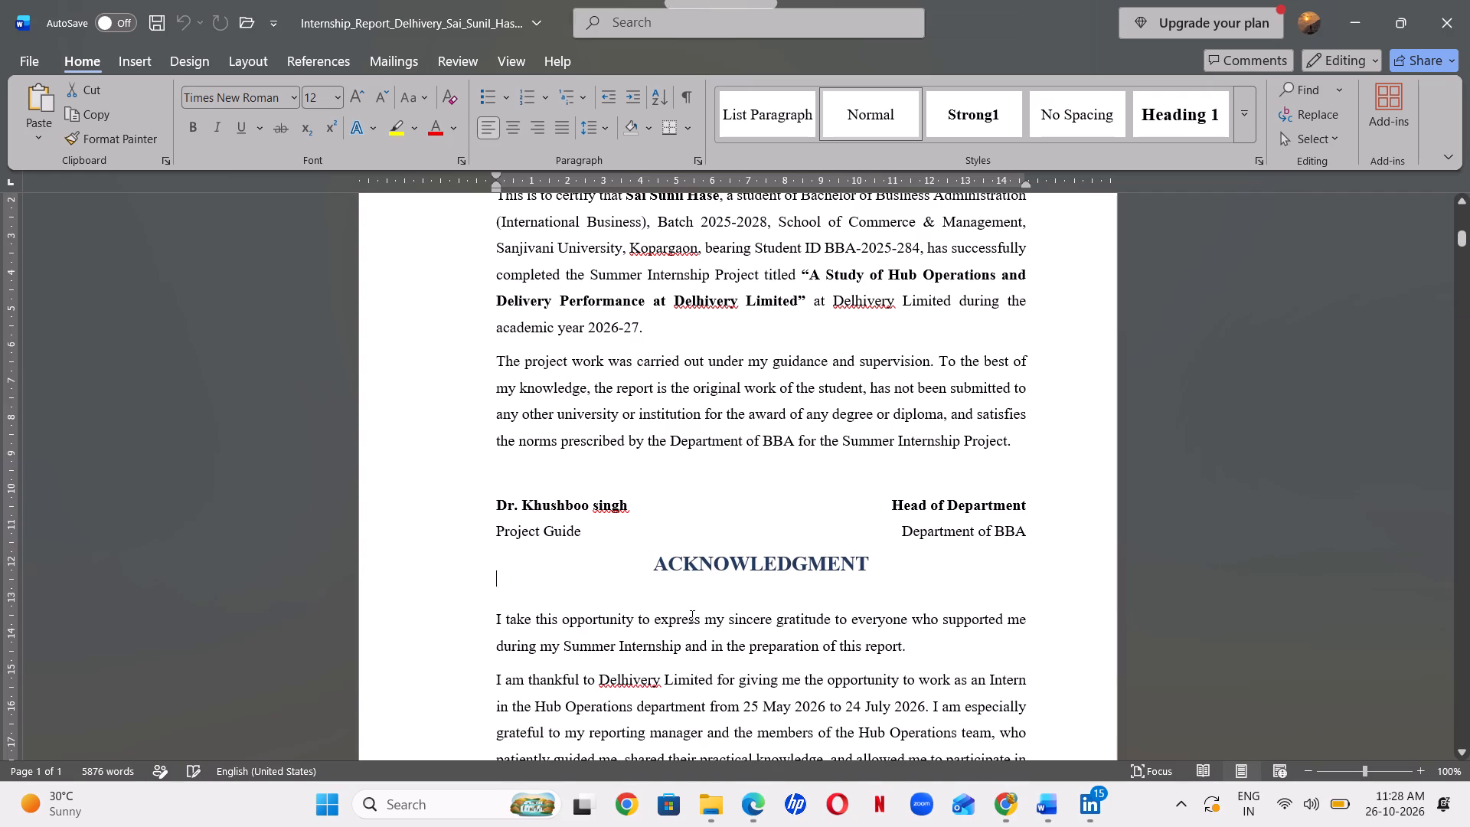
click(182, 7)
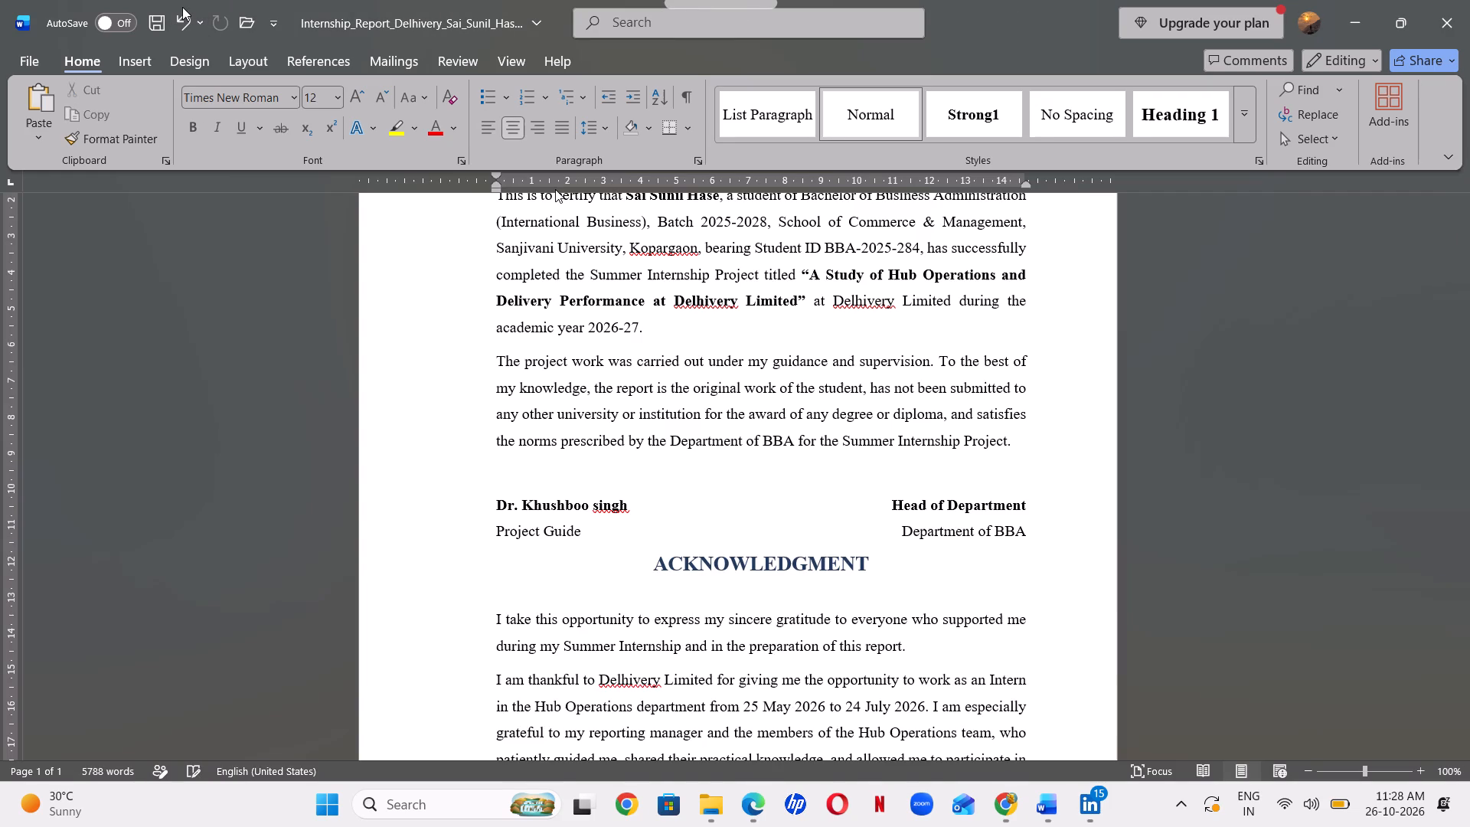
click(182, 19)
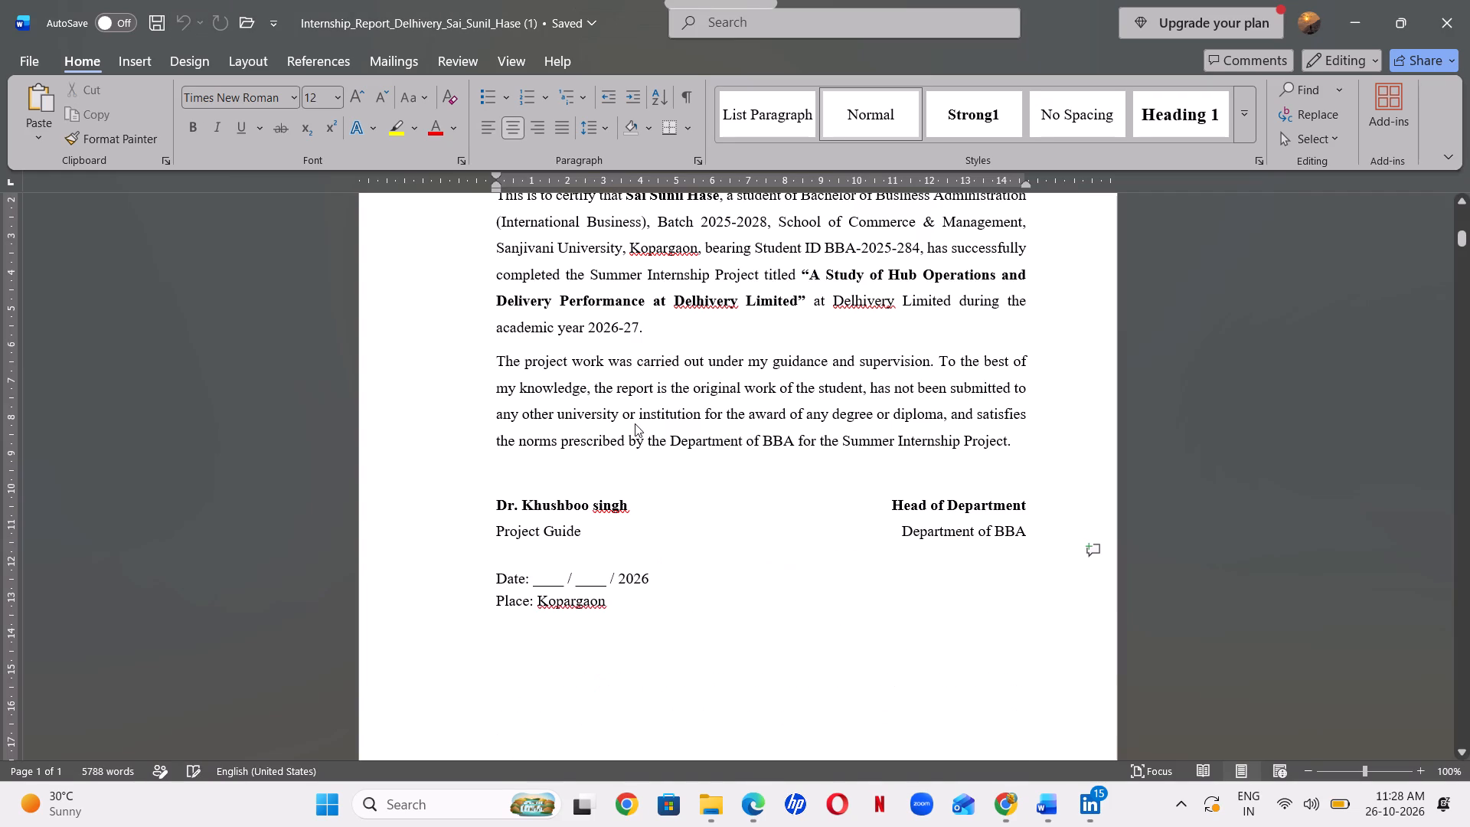
Delete the "Place: Kopargaon" line below the signatures on the Certificate from School page.
click(705, 554)
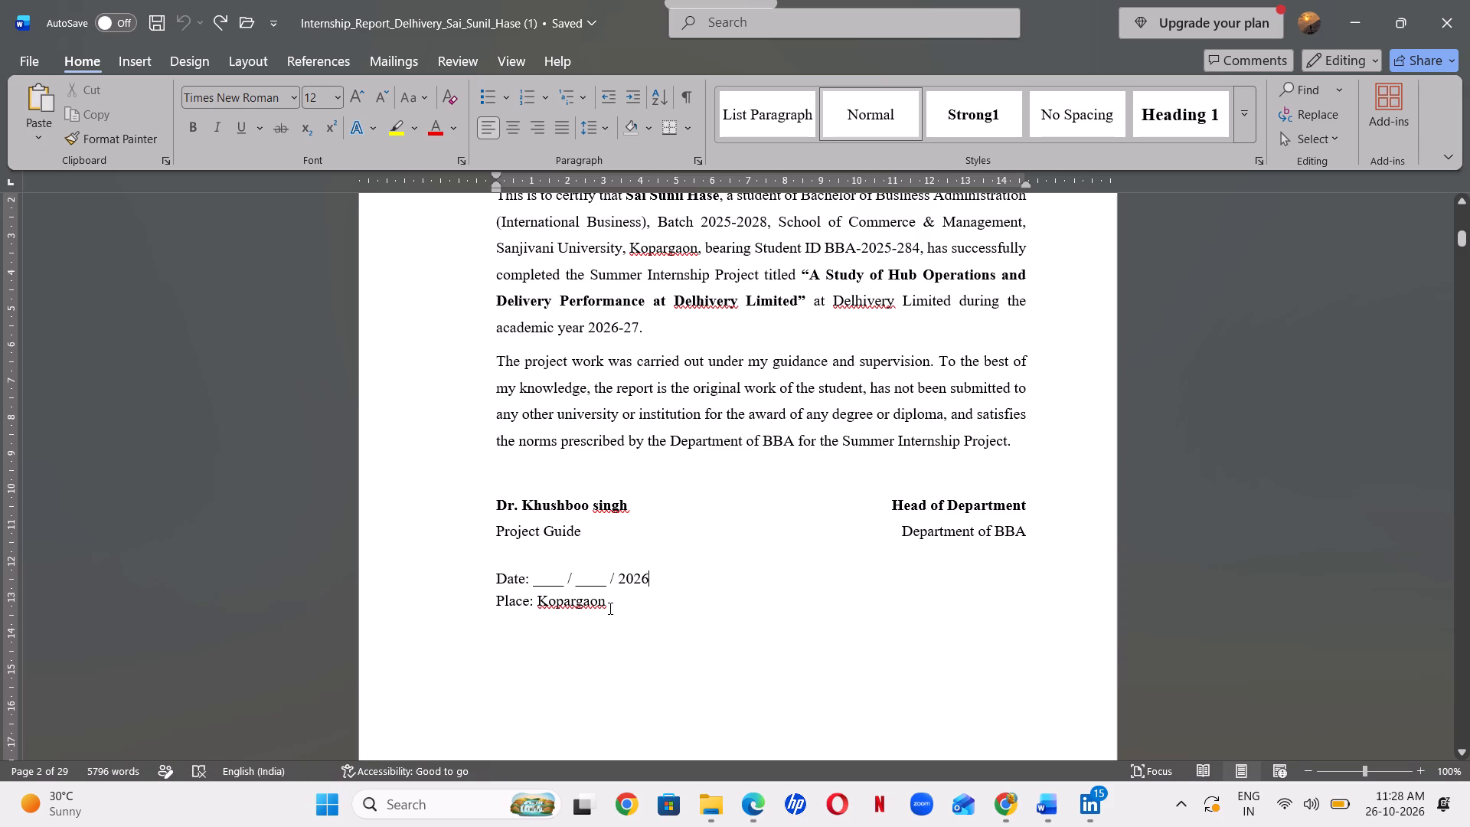
click(609, 605)
key(BackSpace)
key(BackSpace)
key(BackSpace)
key(BackSpace)
key(BackSpace)
key(BackSpace)
key(BackSpace)
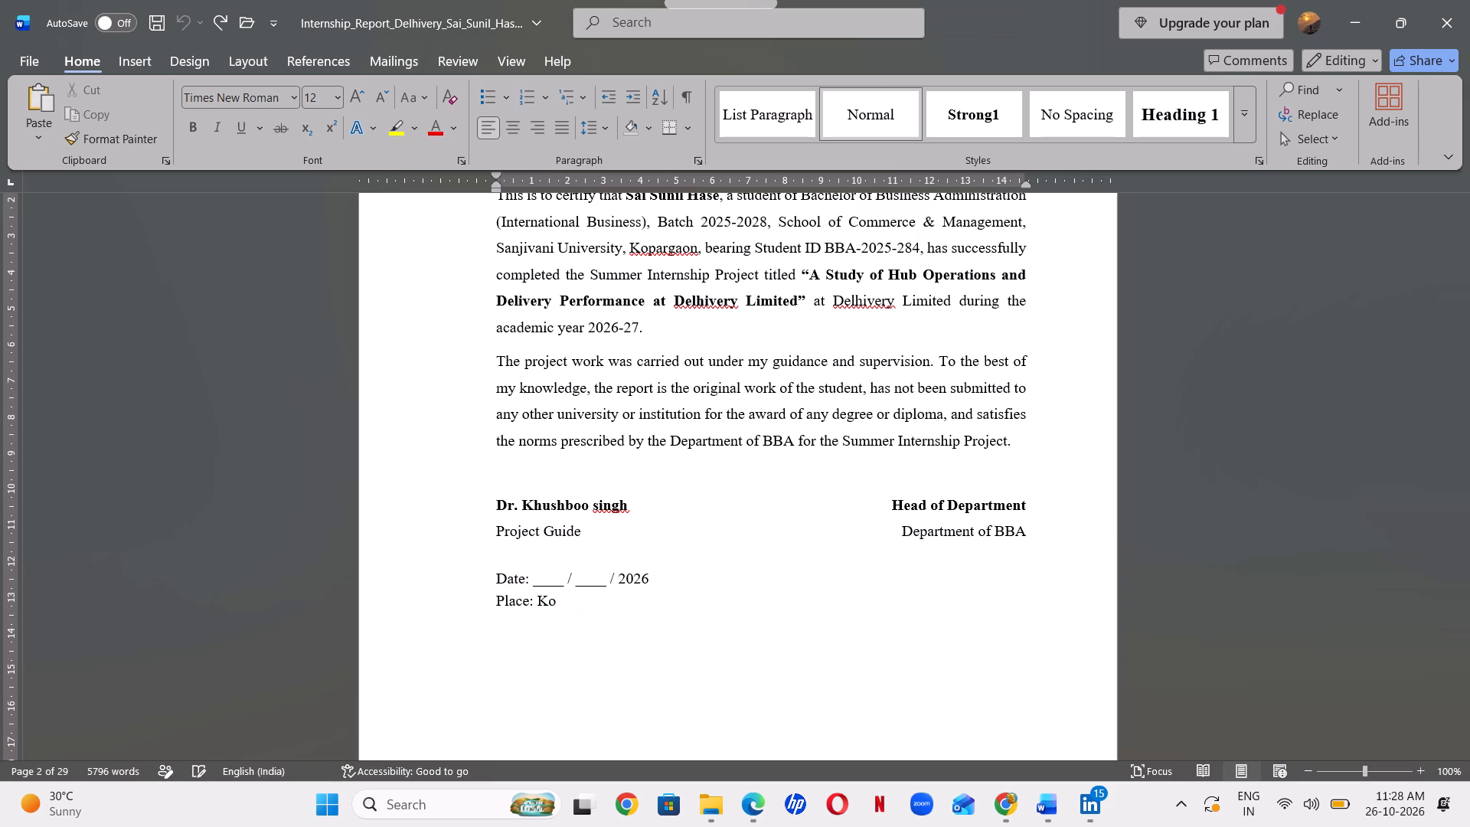
key(BackSpace)
key(BackSpace)
key(BackSpace)
key(BackSpace)
key(BackSpace)
key(BackSpace)
key(BackSpace)
key(BackSpace)
key(BackSpace)
Delete the whole Date line with its blanks and year below the certificate's signature block.
click(644, 577)
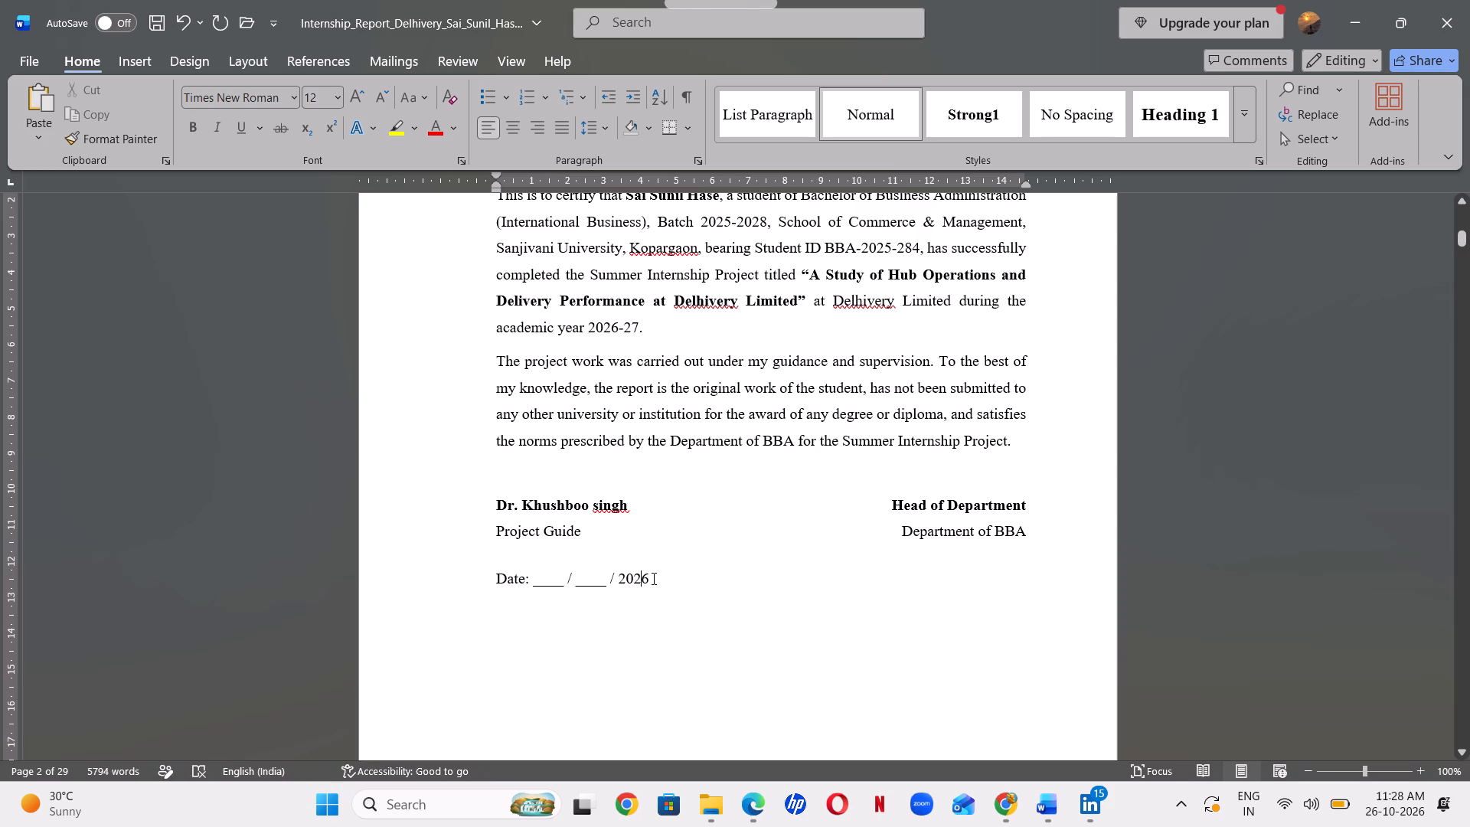
click(652, 578)
key(BackSpace)
key(BackSpace)
key(BackSpace)
key(BackSpace)
key(BackSpace)
key(BackSpace)
key(BackSpace)
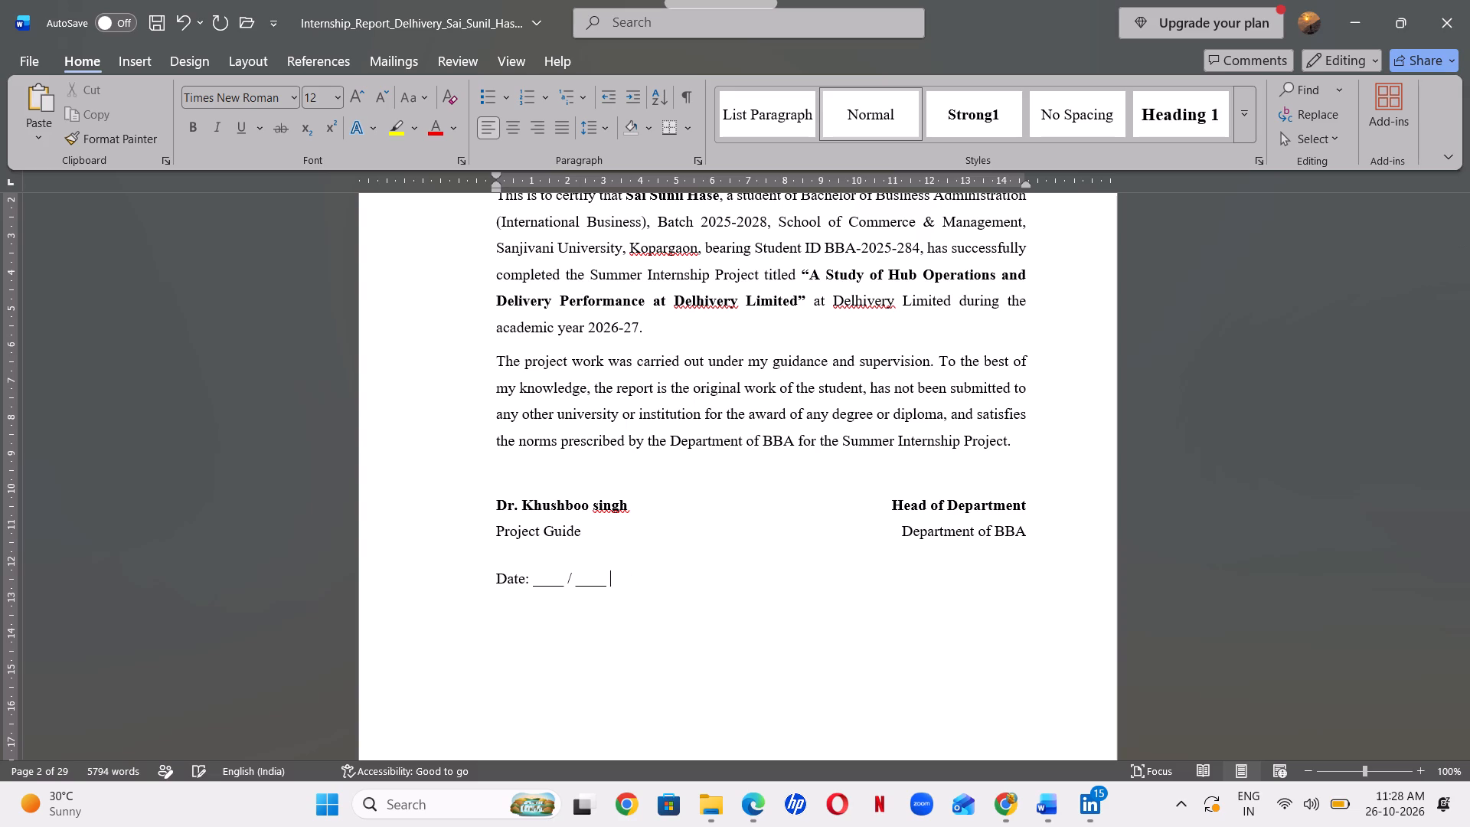
key(BackSpace)
key(BackSpace)
key(BackSpace)
key(BackSpace)
key(BackSpace)
key(BackSpace)
key(BackSpace)
key(BackSpace)
key(BackSpace)
key(BackSpace)
key(BackSpace)
key(BackSpace)
key(BackSpace)
key(BackSpace)
key(BackSpace)
key(BackSpace)
key(BackSpace)
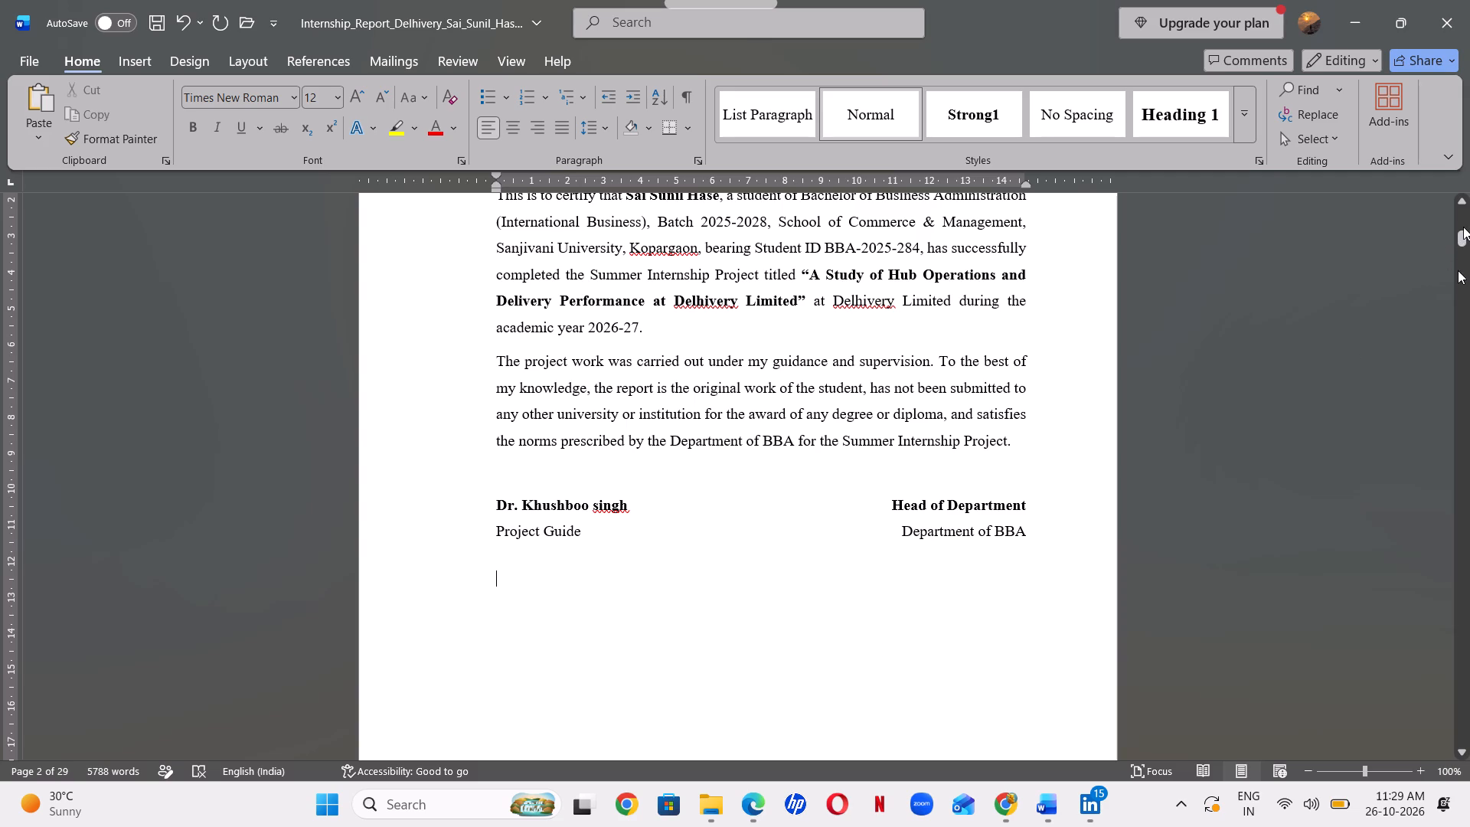
Add a run of spaces after the project guide's name in the certificate's signature row.
click(1462, 237)
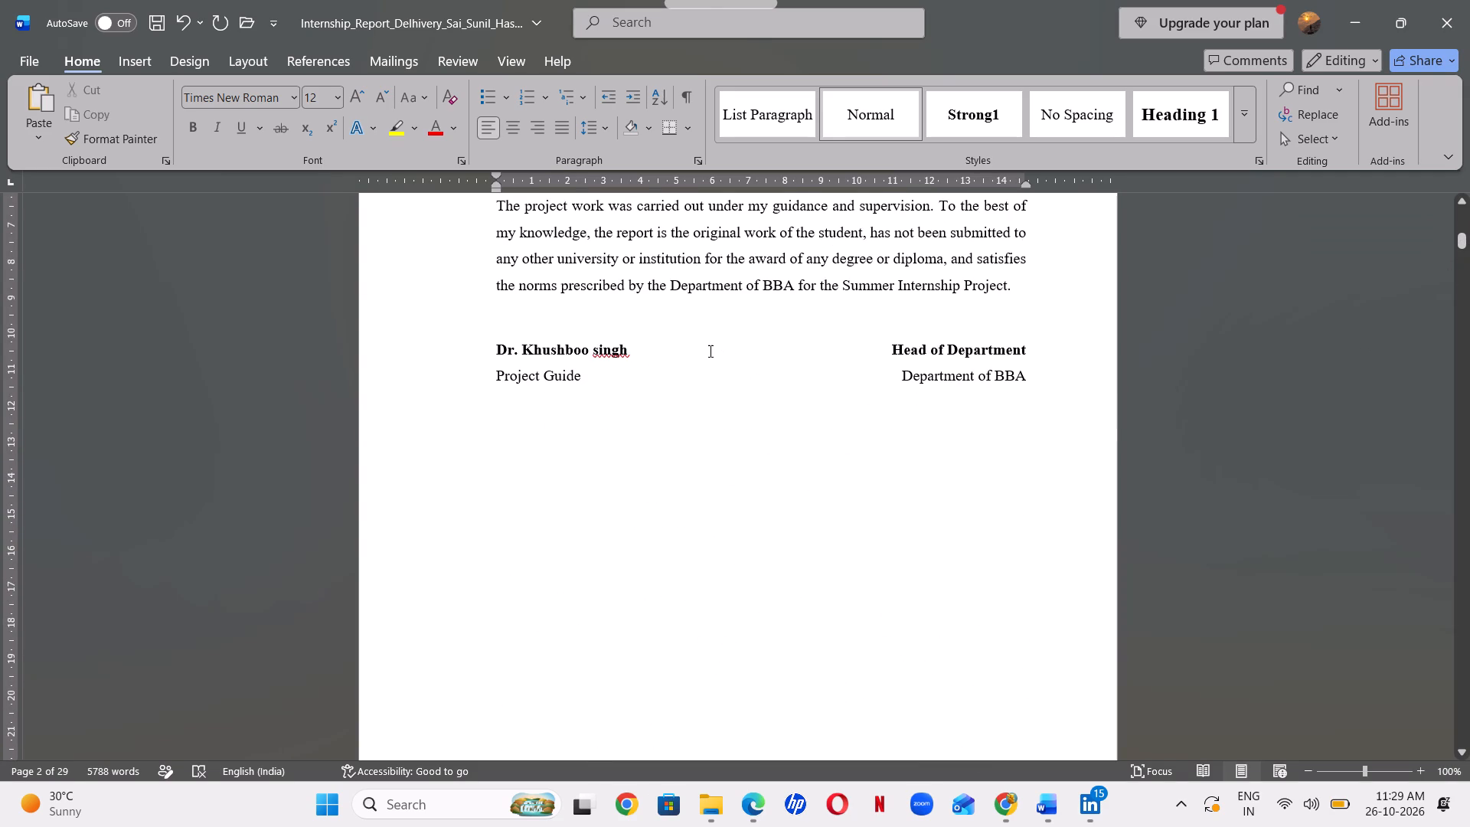
click(709, 351)
key(space)
key(space)
key(space)
key(space)
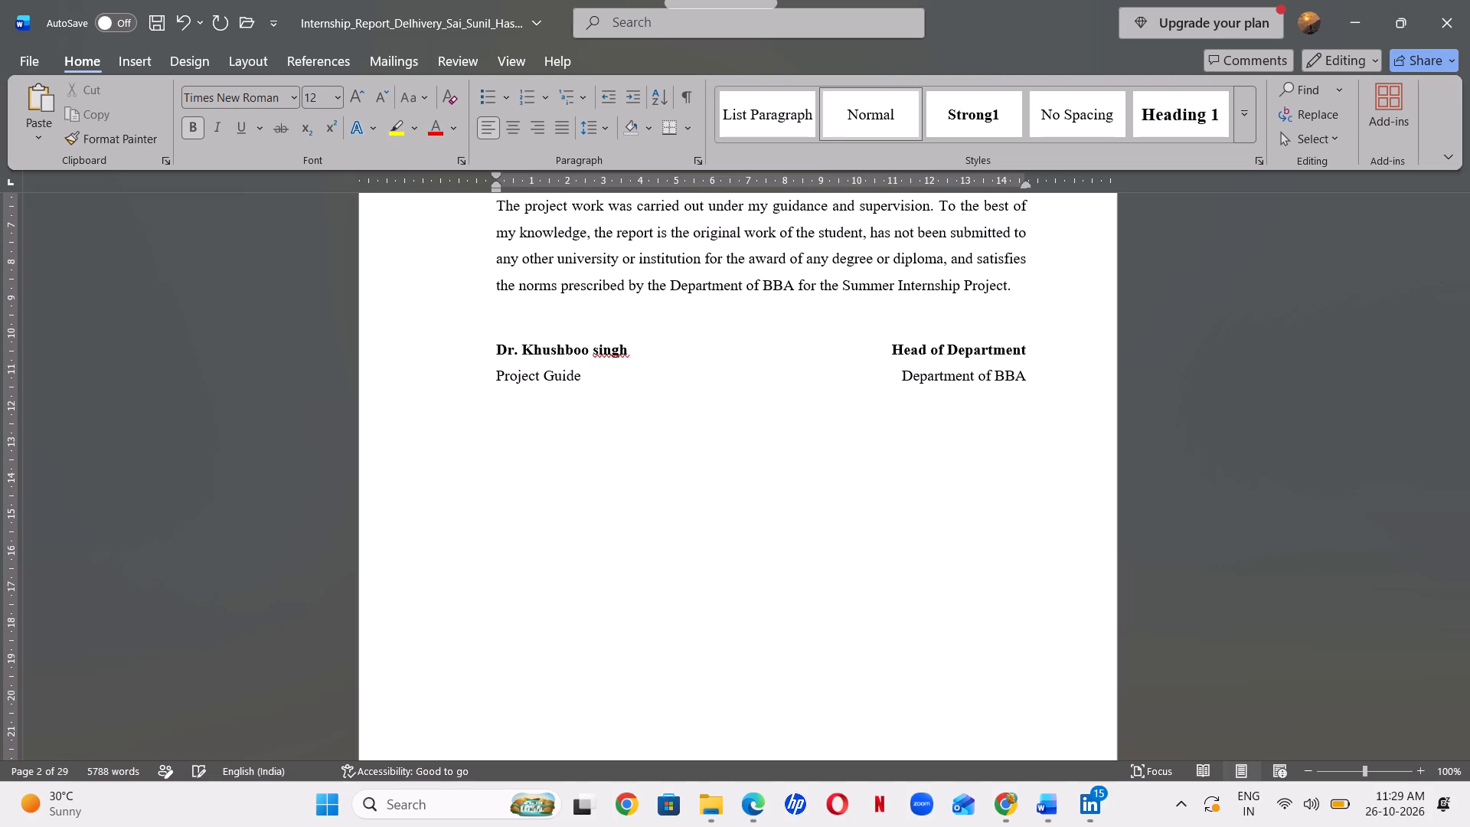
key(space)
key(space)
key(space)
key(space)
key(space)
key(space)
key(space)
key(space)
key(space)
key(space)
key(space)
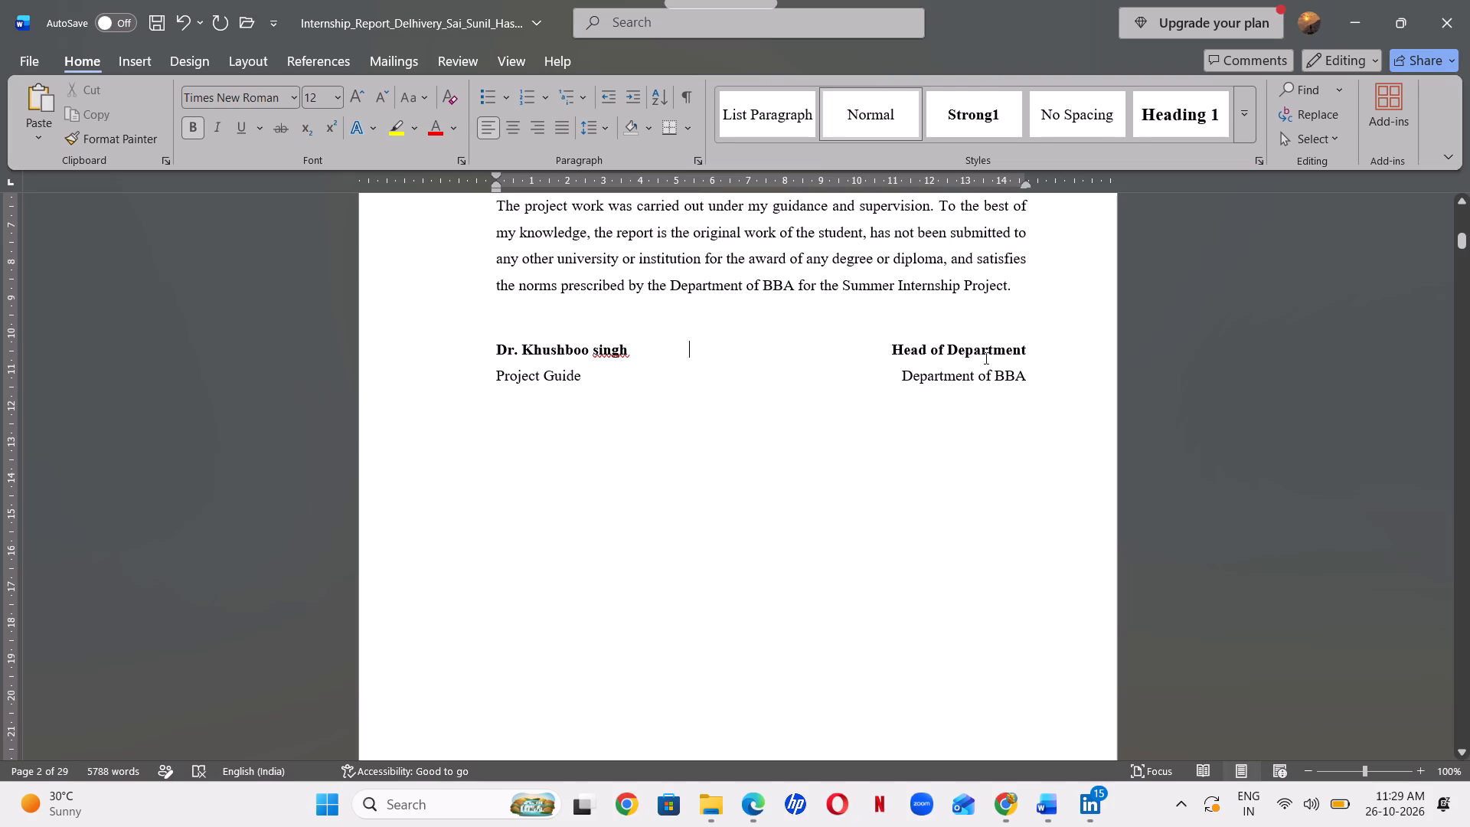
Delete the "Department of BBA" text beneath "Head of Department" in the signature block.
double_click(1032, 347)
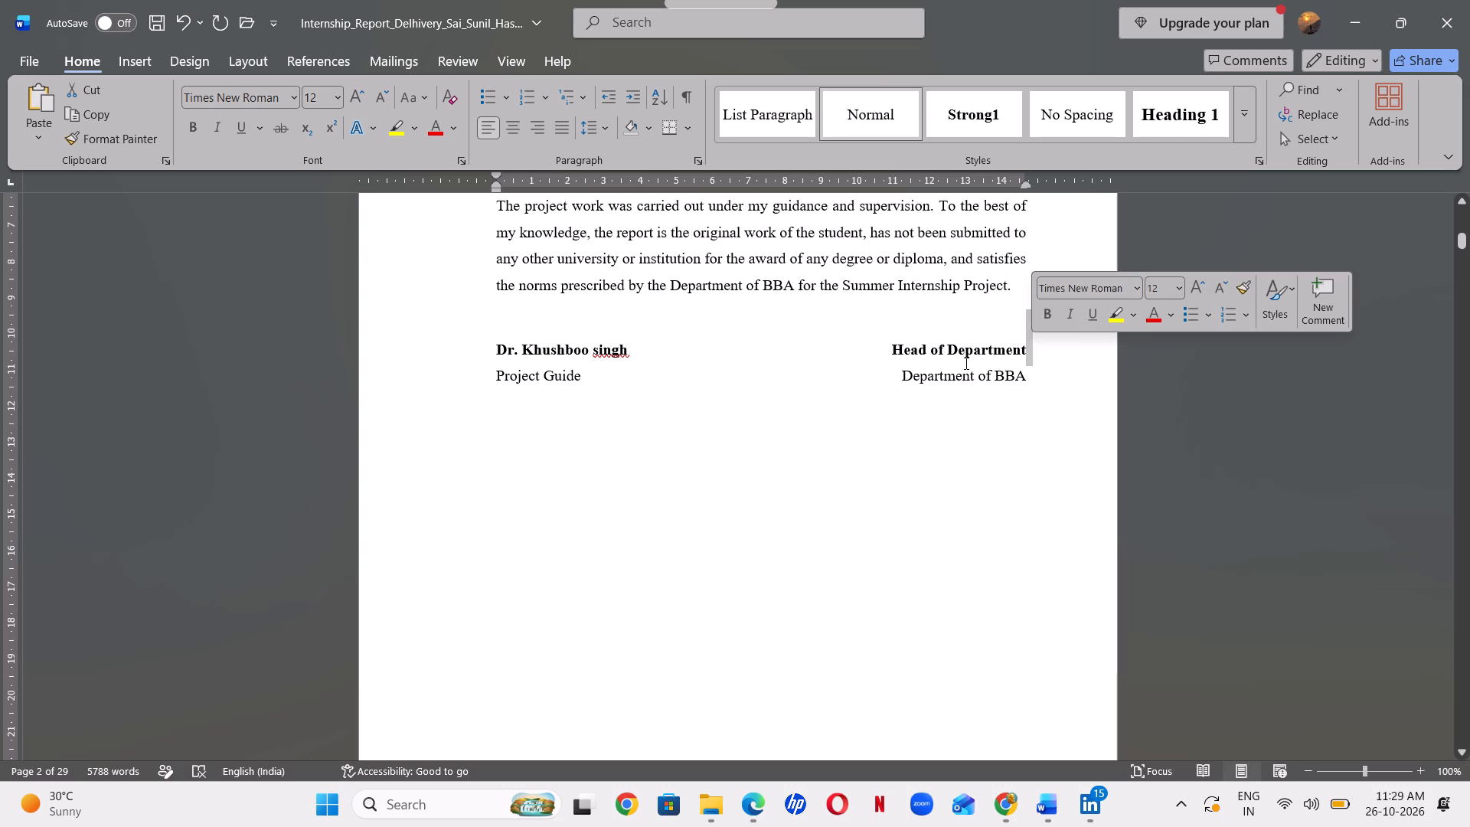
click(929, 362)
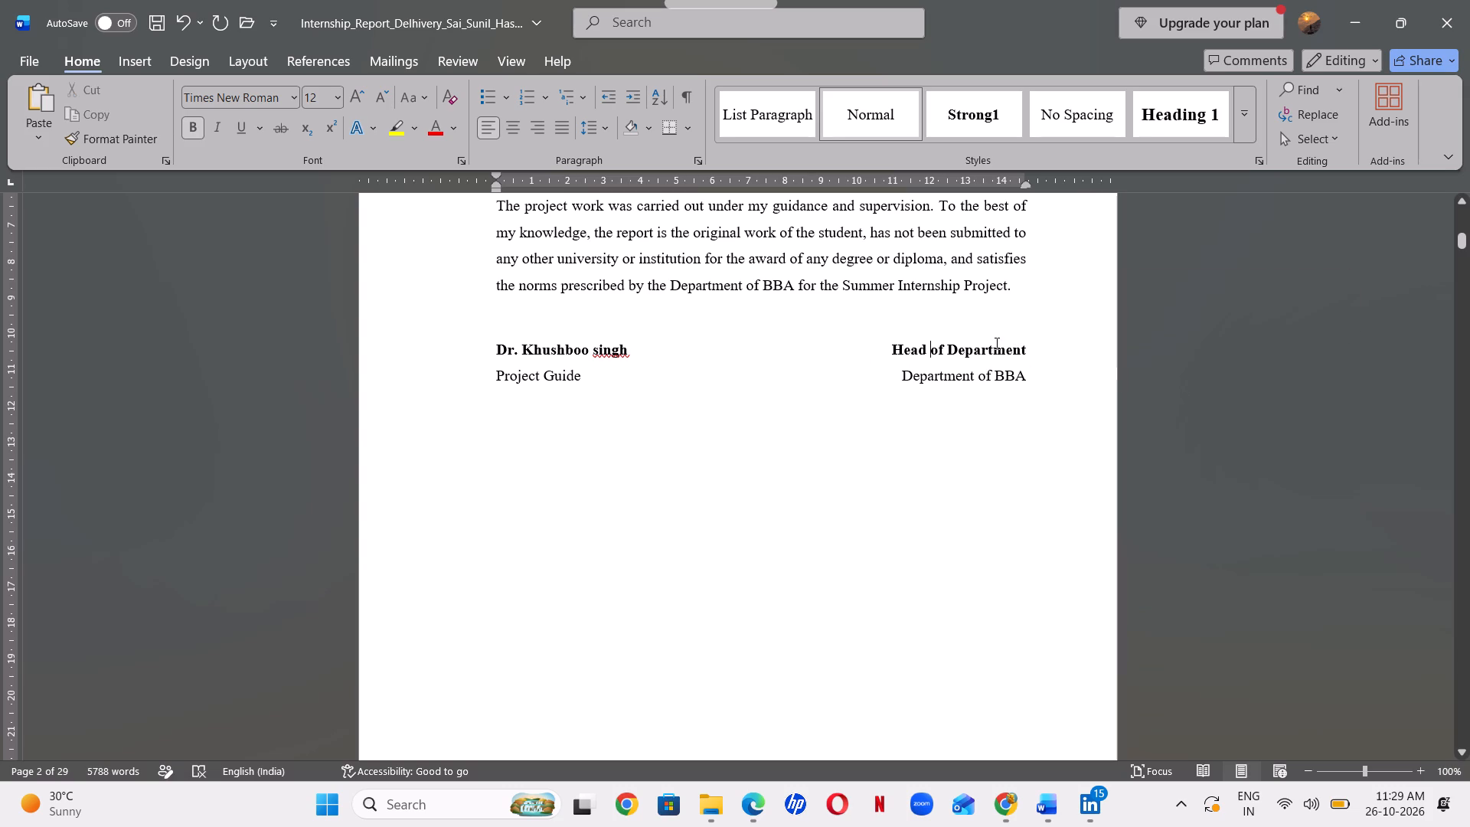
click(1030, 374)
key(BackSpace)
key(BackSpace)
key(BackSpace)
key(BackSpace)
key(BackSpace)
key(BackSpace)
key(BackSpace)
key(BackSpace)
key(BackSpace)
key(BackSpace)
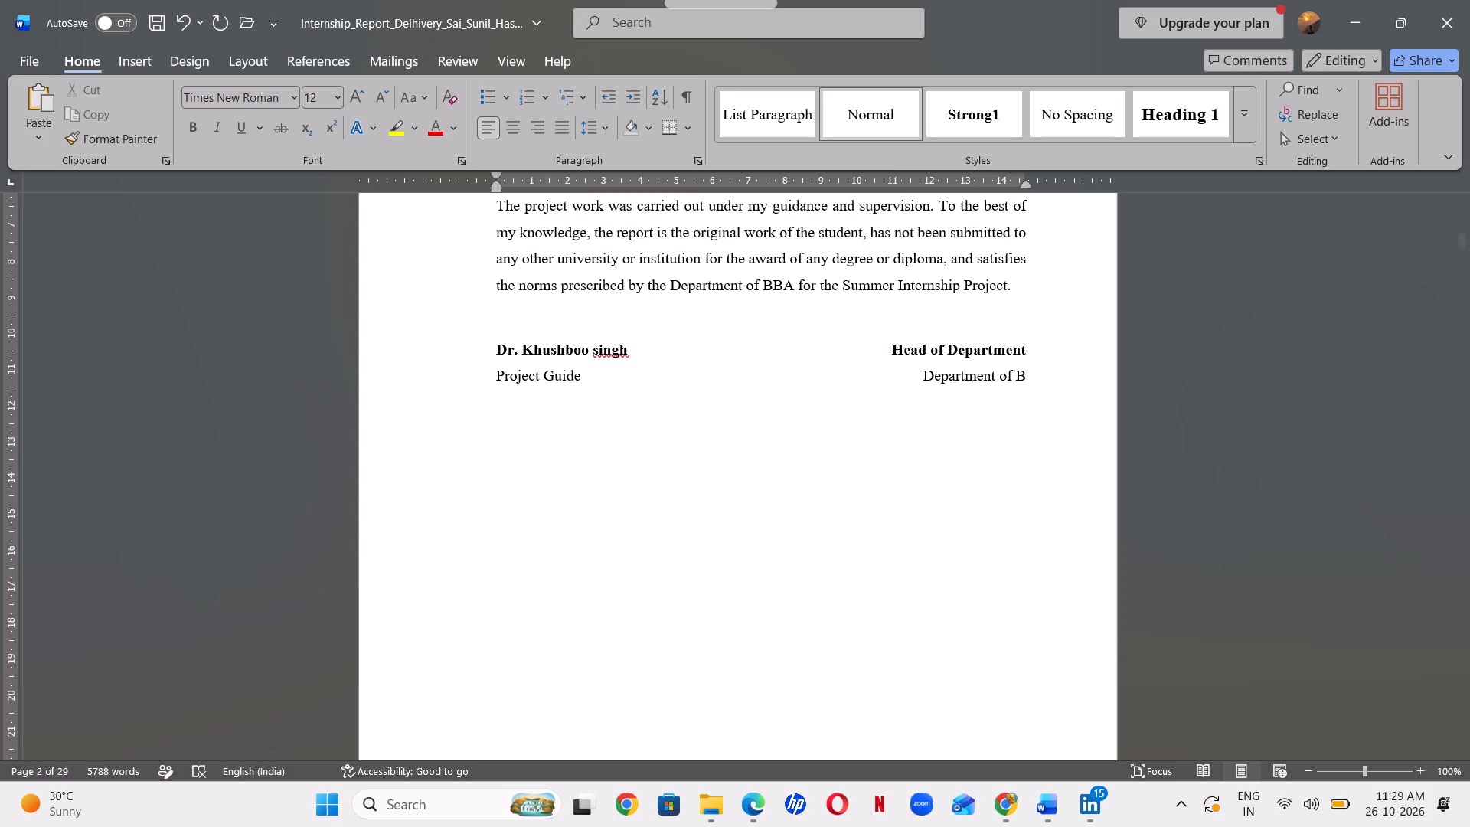
key(BackSpace)
key(BackSpace)
key(BackSpace)
key(BackSpace)
key(BackSpace)
key(BackSpace)
key(BackSpace)
Place the insertion point at the end of "Head of Department" in the signature row.
click(1028, 345)
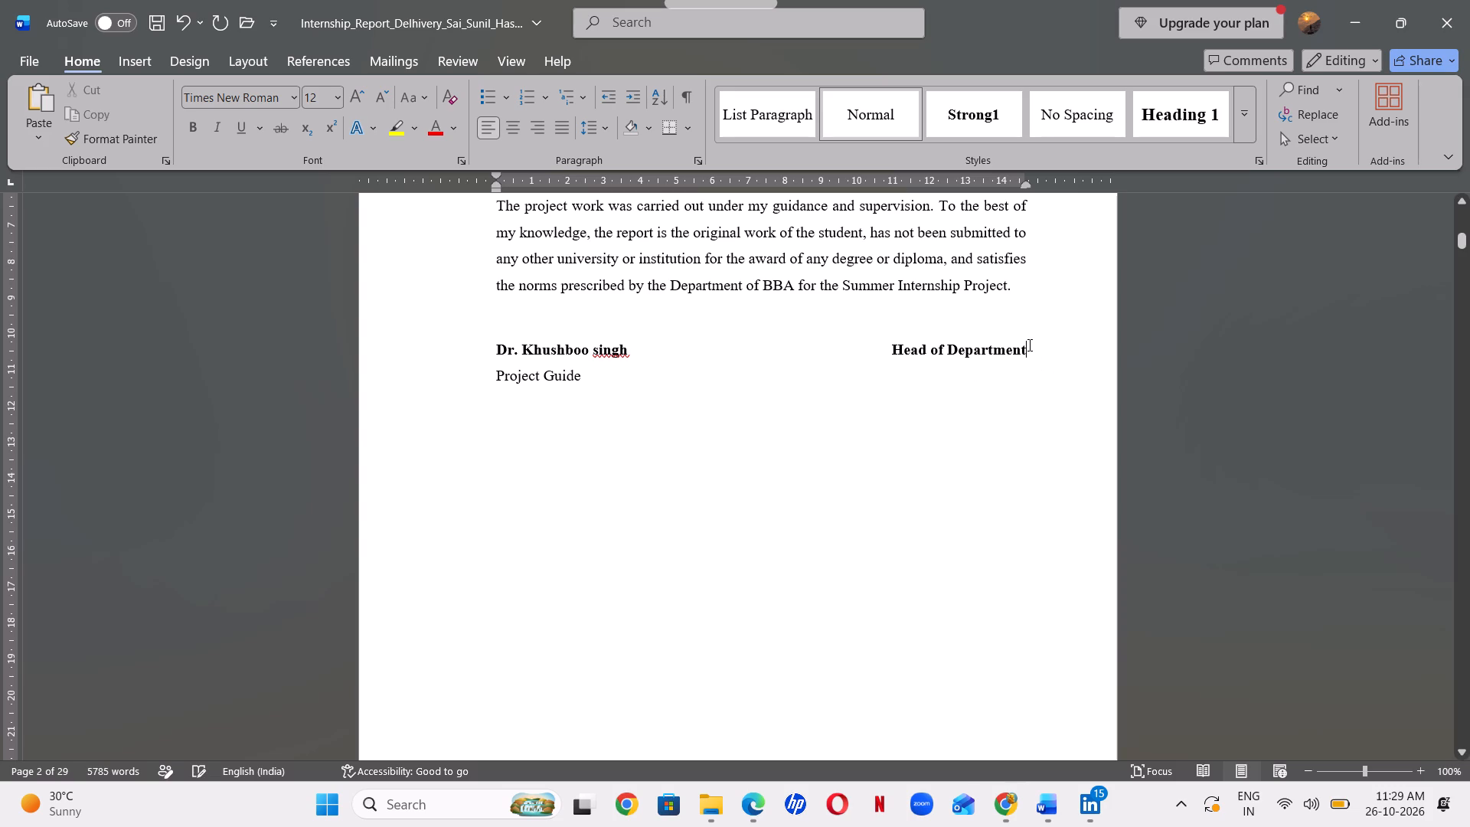
Delete the "Head of Department" text from the certificate's signature row.
key(BackSpace)
key(BackSpace)
key(BackSpace)
key(BackSpace)
key(BackSpace)
key(BackSpace)
key(BackSpace)
key(BackSpace)
key(BackSpace)
key(BackSpace)
key(BackSpace)
key(BackSpace)
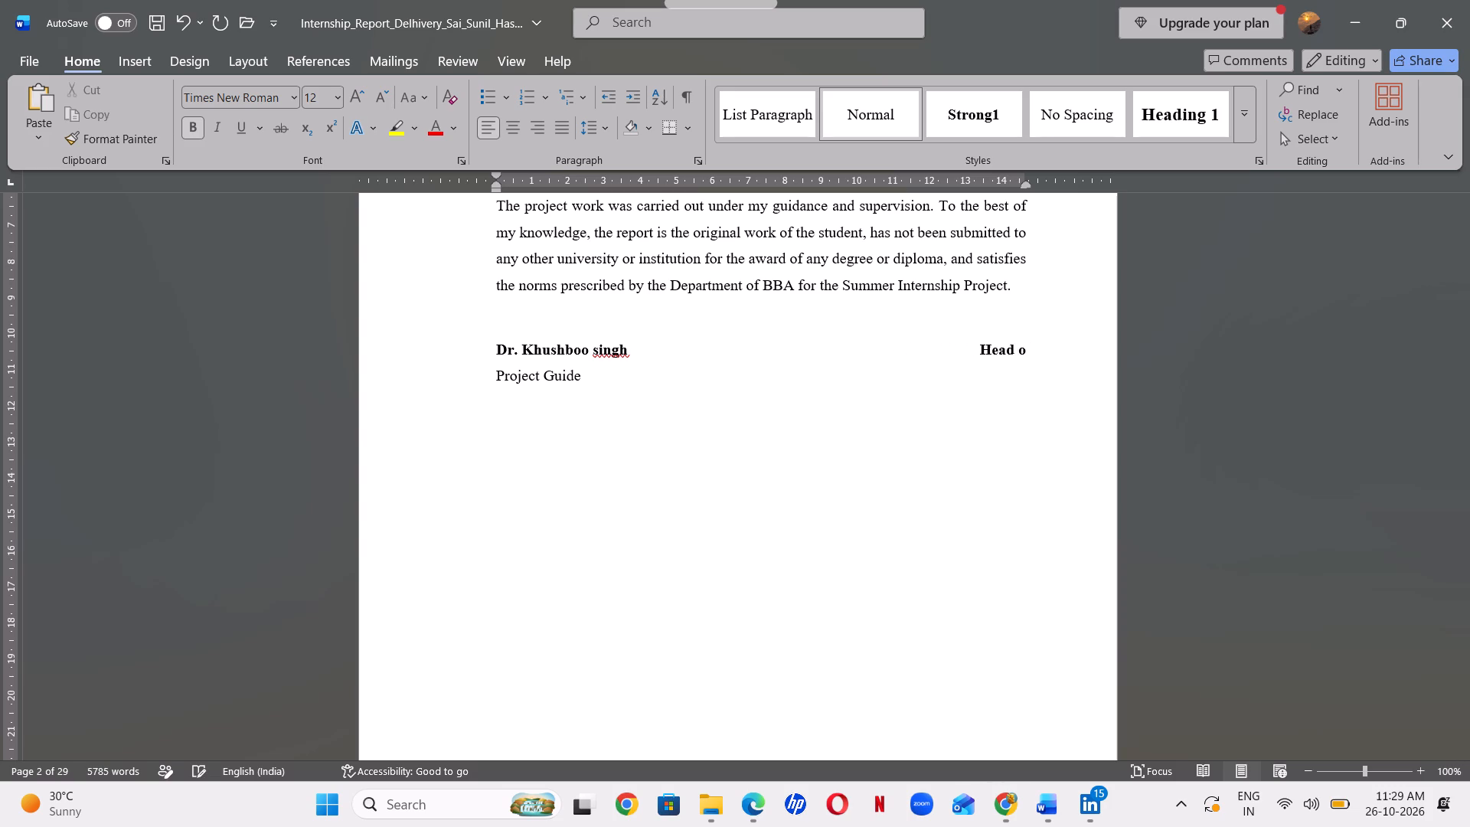
key(BackSpace)
key(BackSpace)
key(BackSpace)
key(BackSpace)
key(BackSpace)
key(BackSpace)
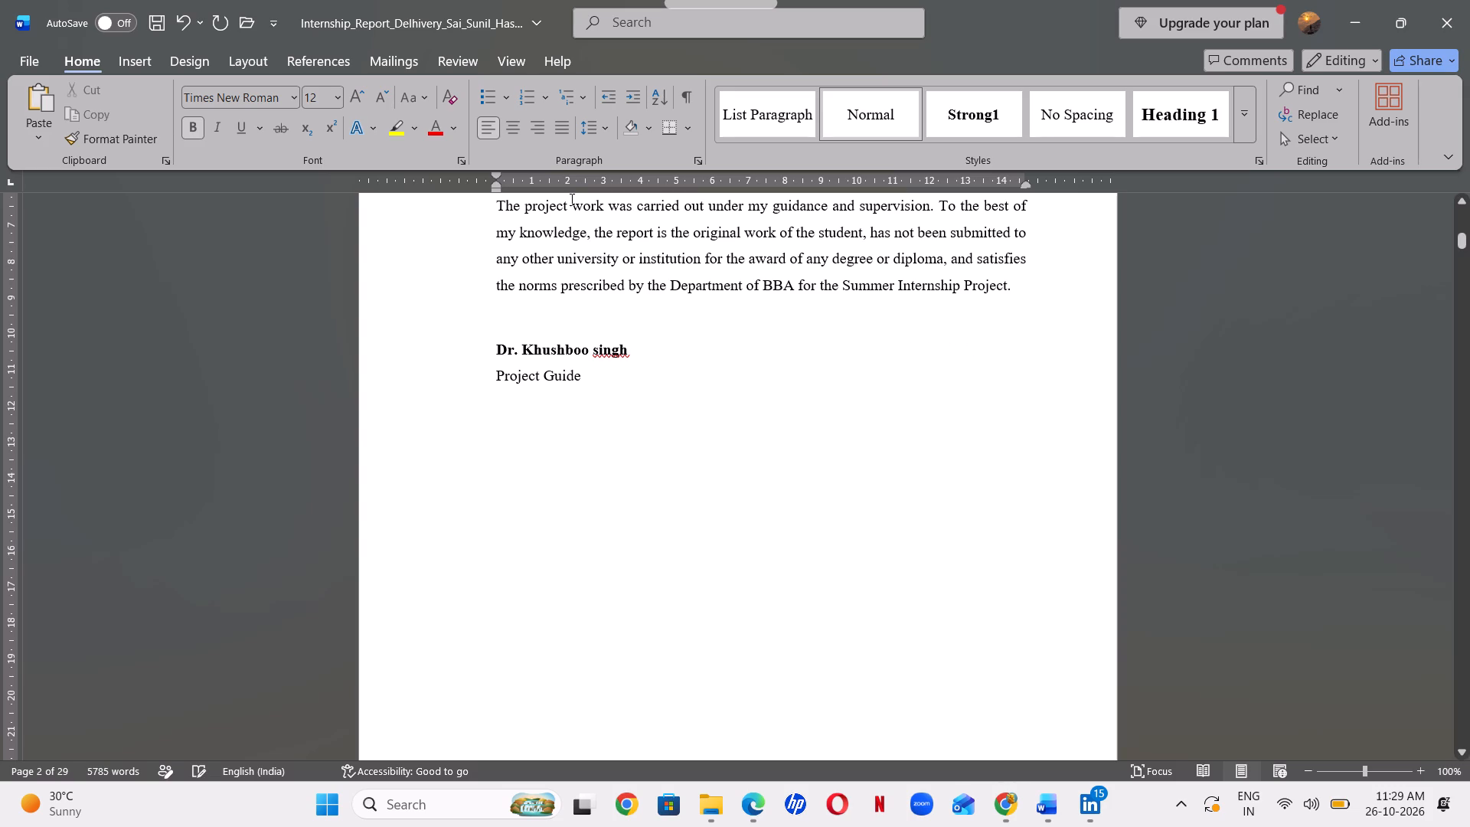
Enter the department head's name with the "Dr." title in the signature row, beside the project guide's name.
click(697, 372)
click(711, 346)
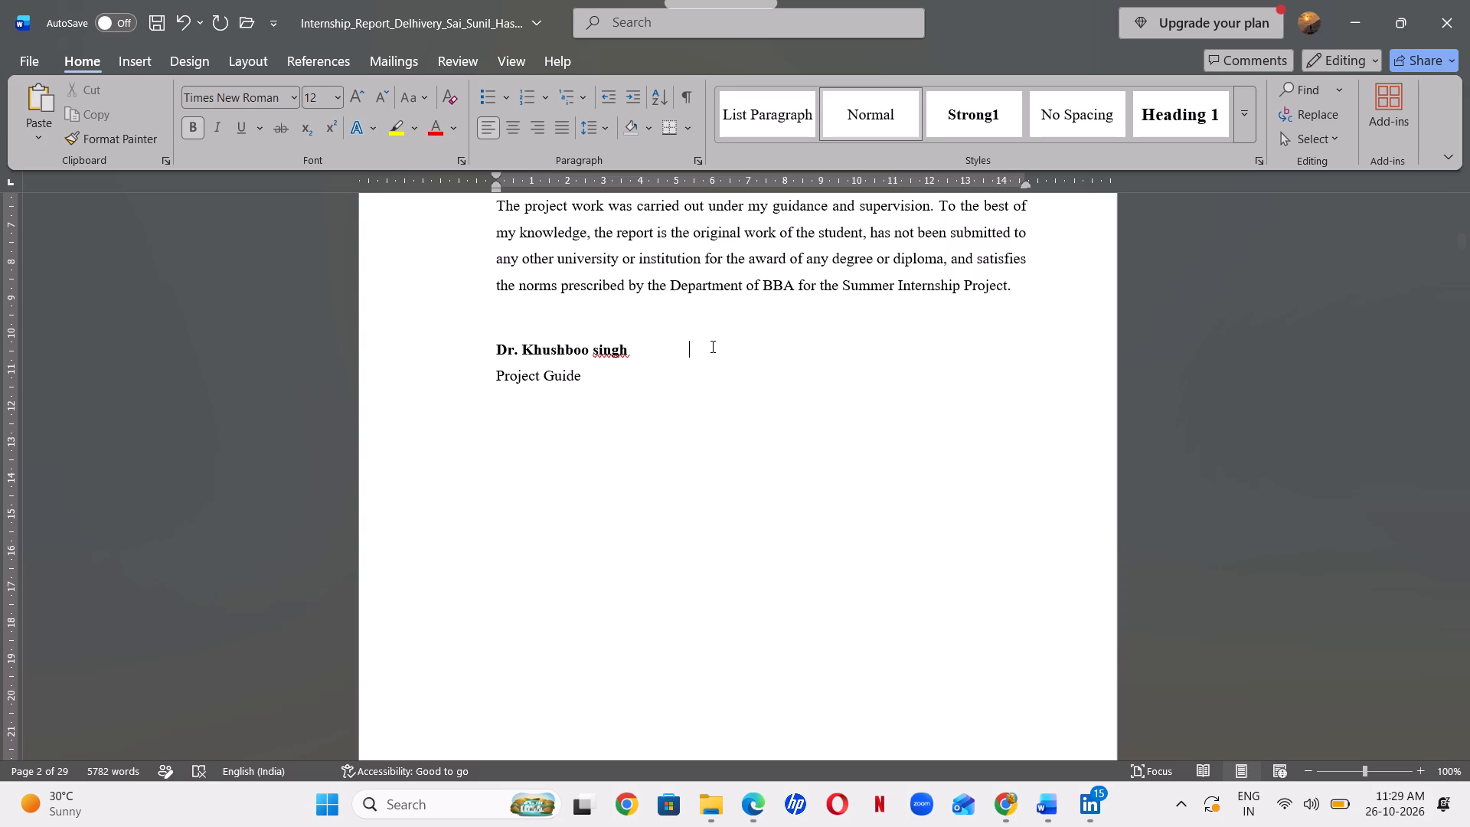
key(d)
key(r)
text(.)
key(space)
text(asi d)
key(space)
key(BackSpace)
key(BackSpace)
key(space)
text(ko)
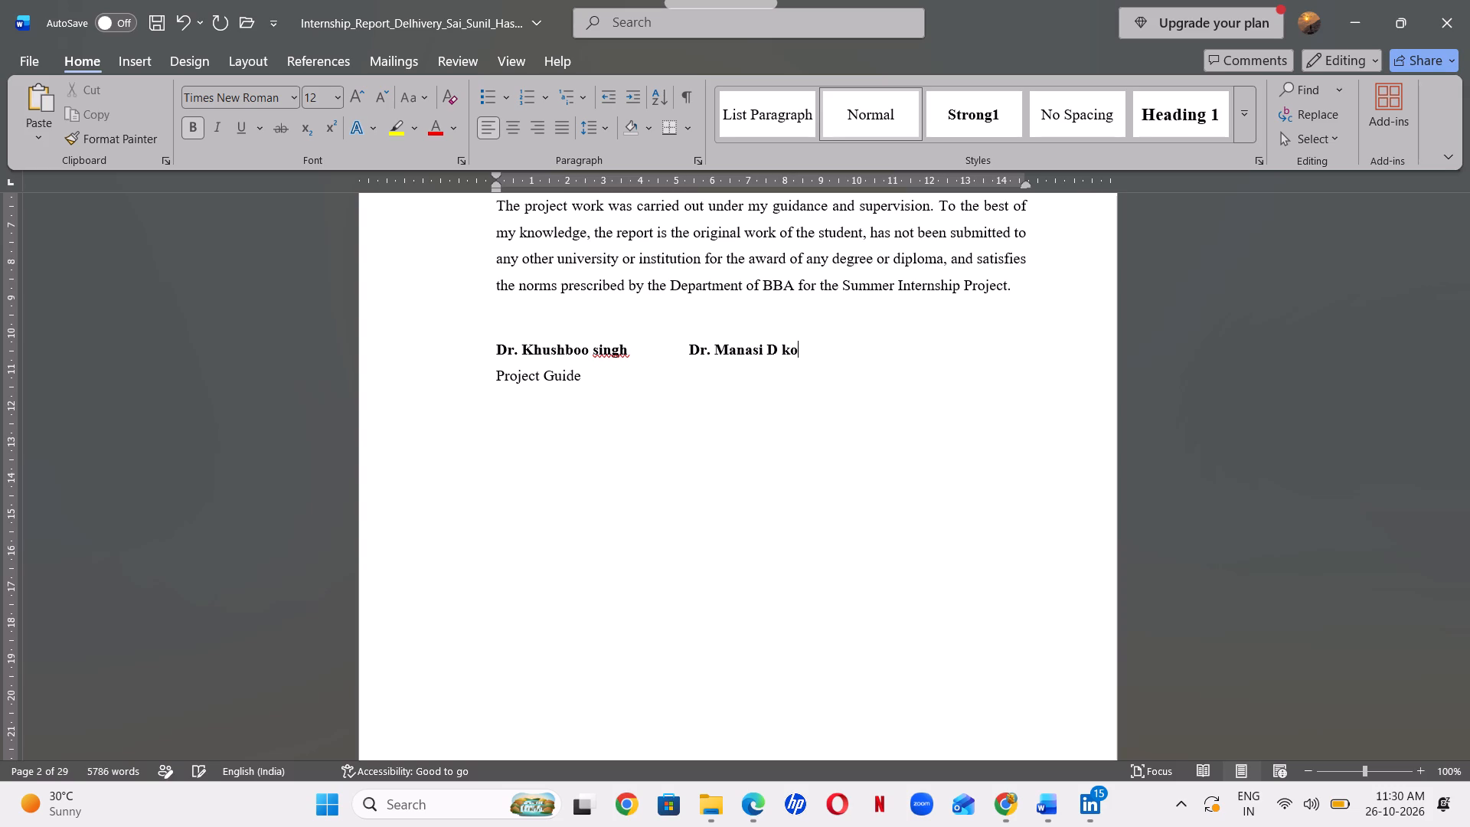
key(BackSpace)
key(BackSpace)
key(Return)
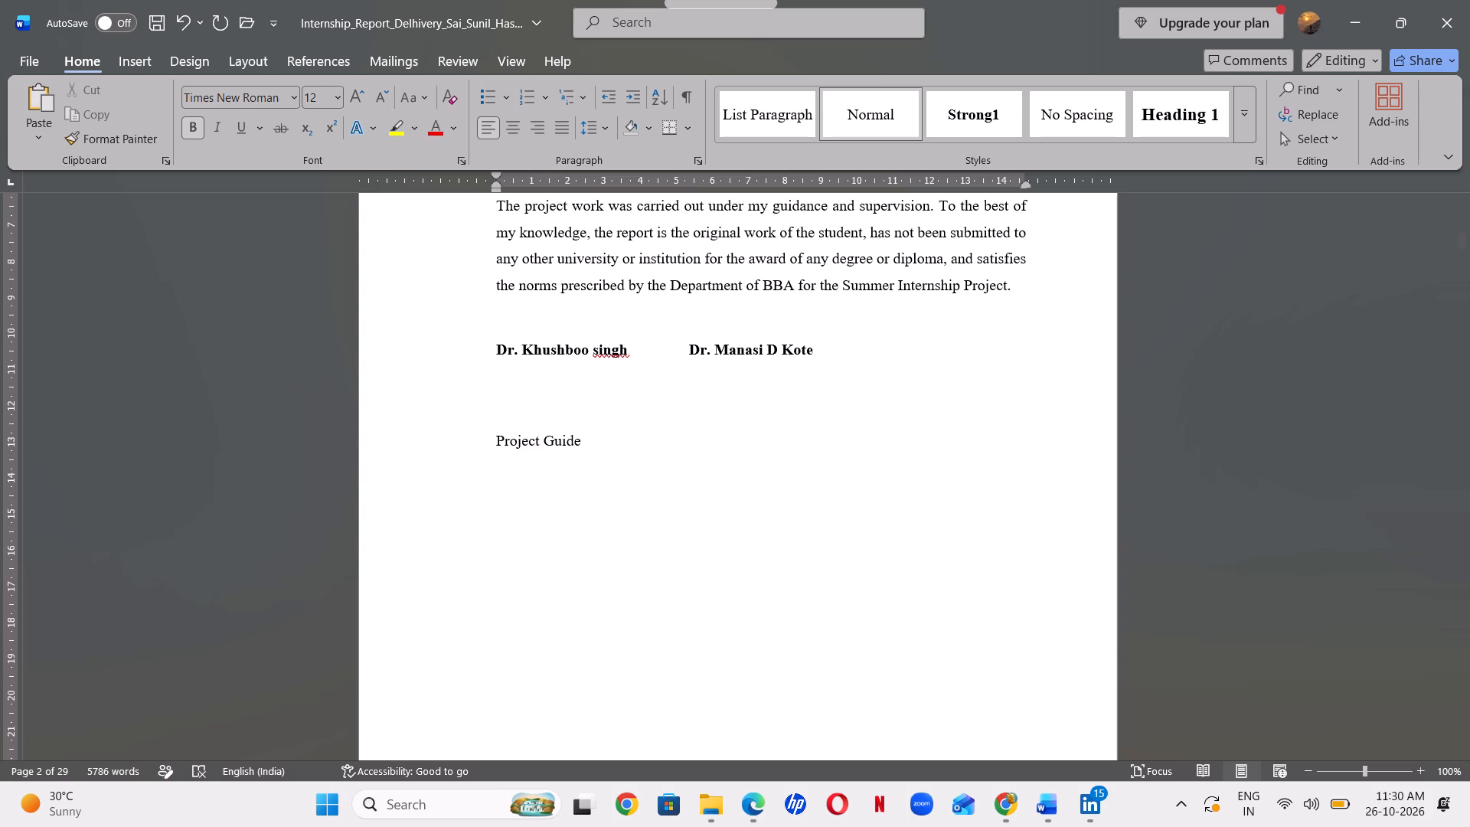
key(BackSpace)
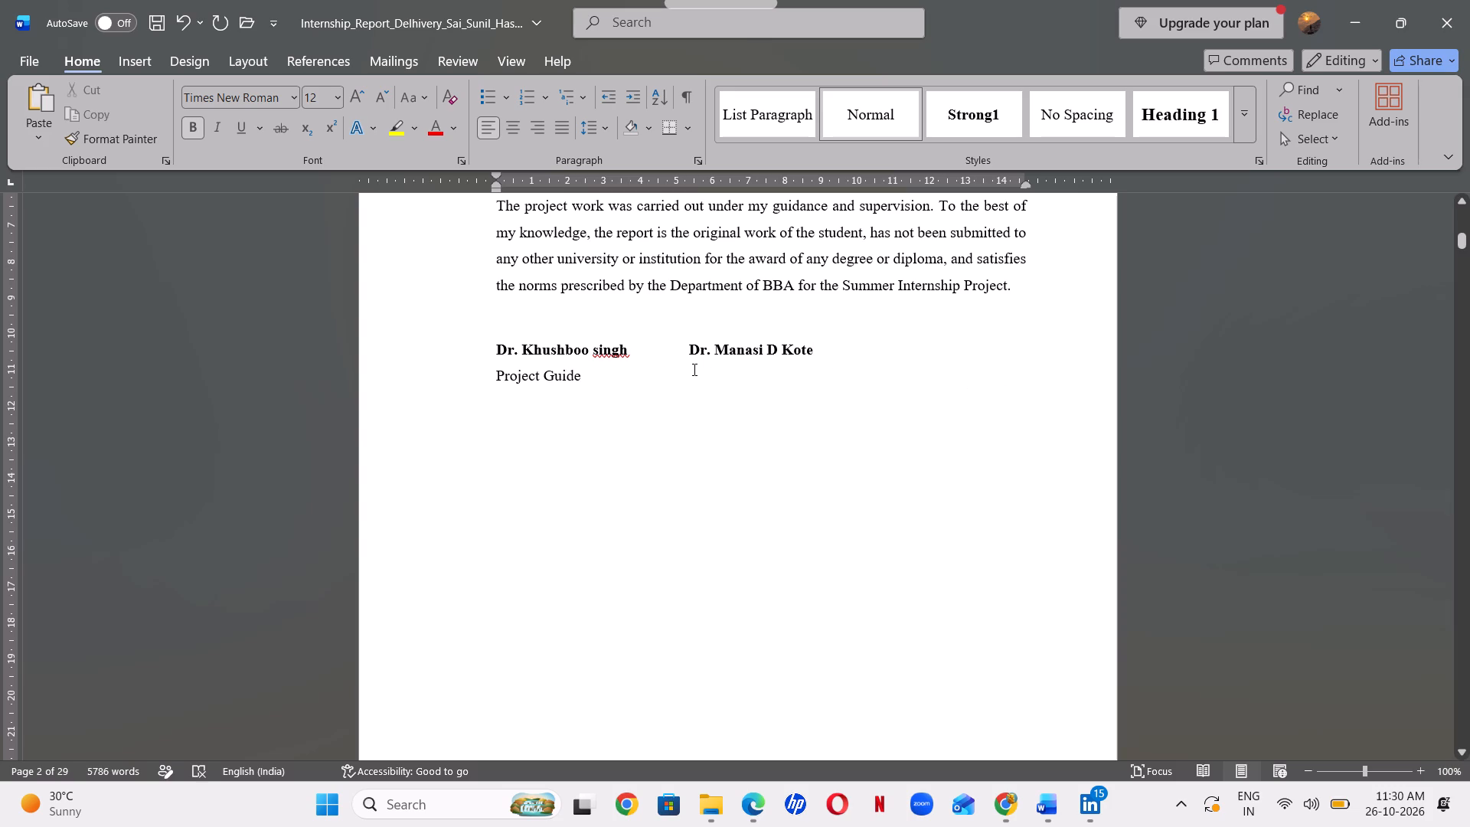
Add spacing after "Project Guide" and enter "HOD, BBA" beneath the department head's name.
click(693, 369)
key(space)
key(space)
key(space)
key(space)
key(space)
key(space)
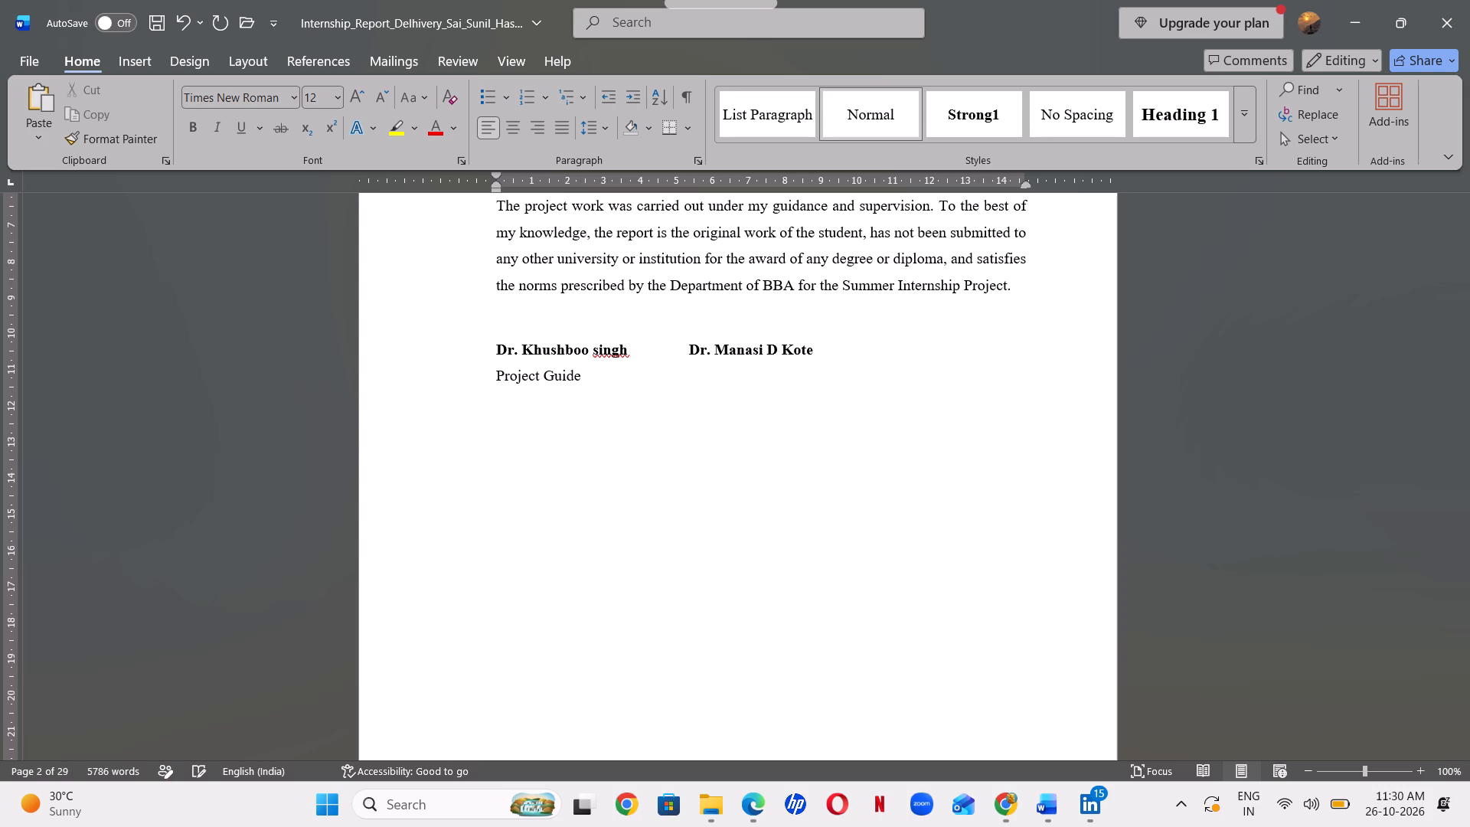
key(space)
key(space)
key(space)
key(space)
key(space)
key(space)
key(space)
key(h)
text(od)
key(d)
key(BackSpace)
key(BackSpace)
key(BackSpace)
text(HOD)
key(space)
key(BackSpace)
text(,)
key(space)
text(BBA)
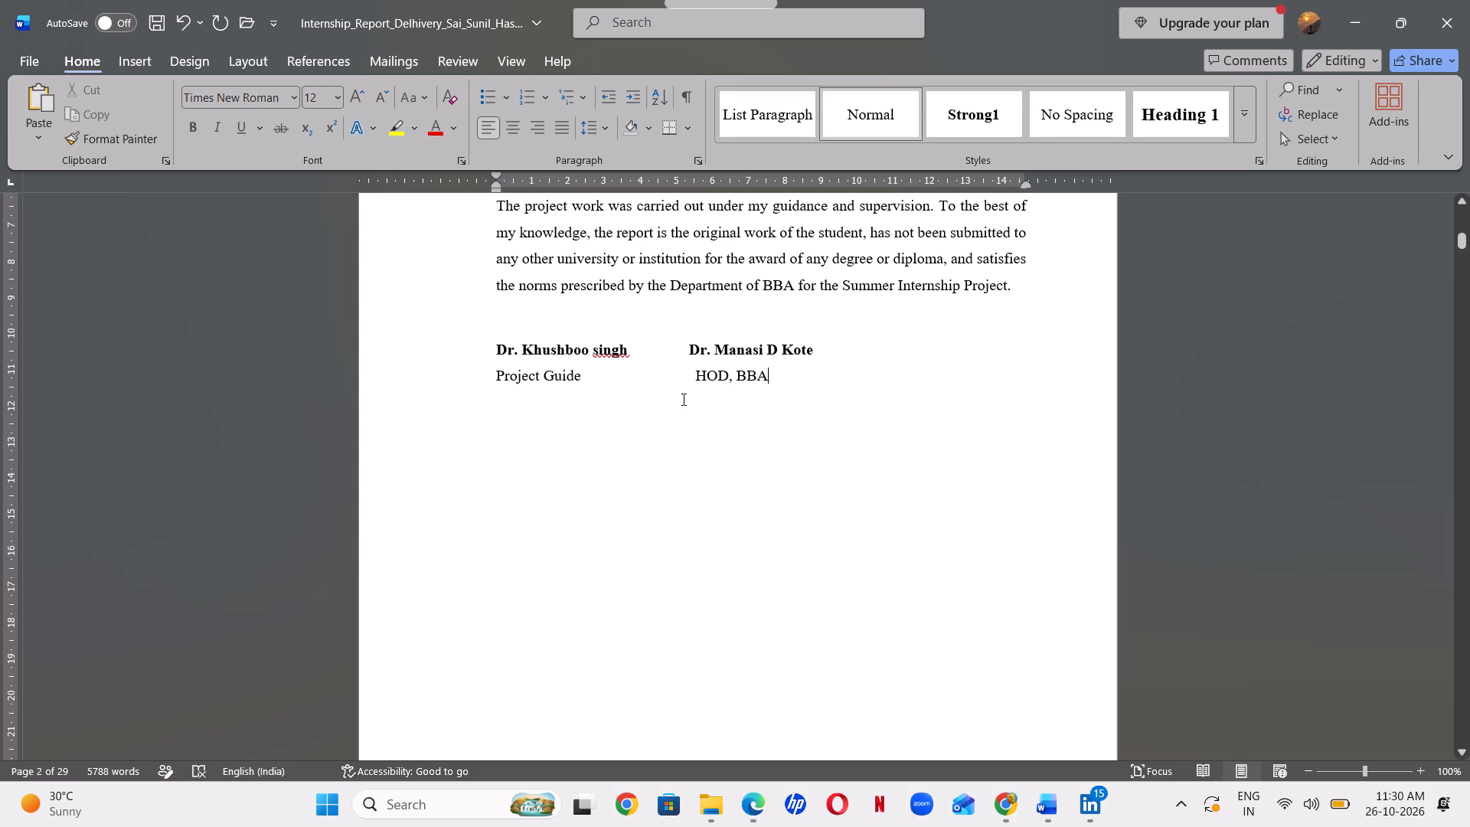
Shift "HOD, BBA" along its line by two spaces to sit more centrally beneath the name above.
double_click(690, 374)
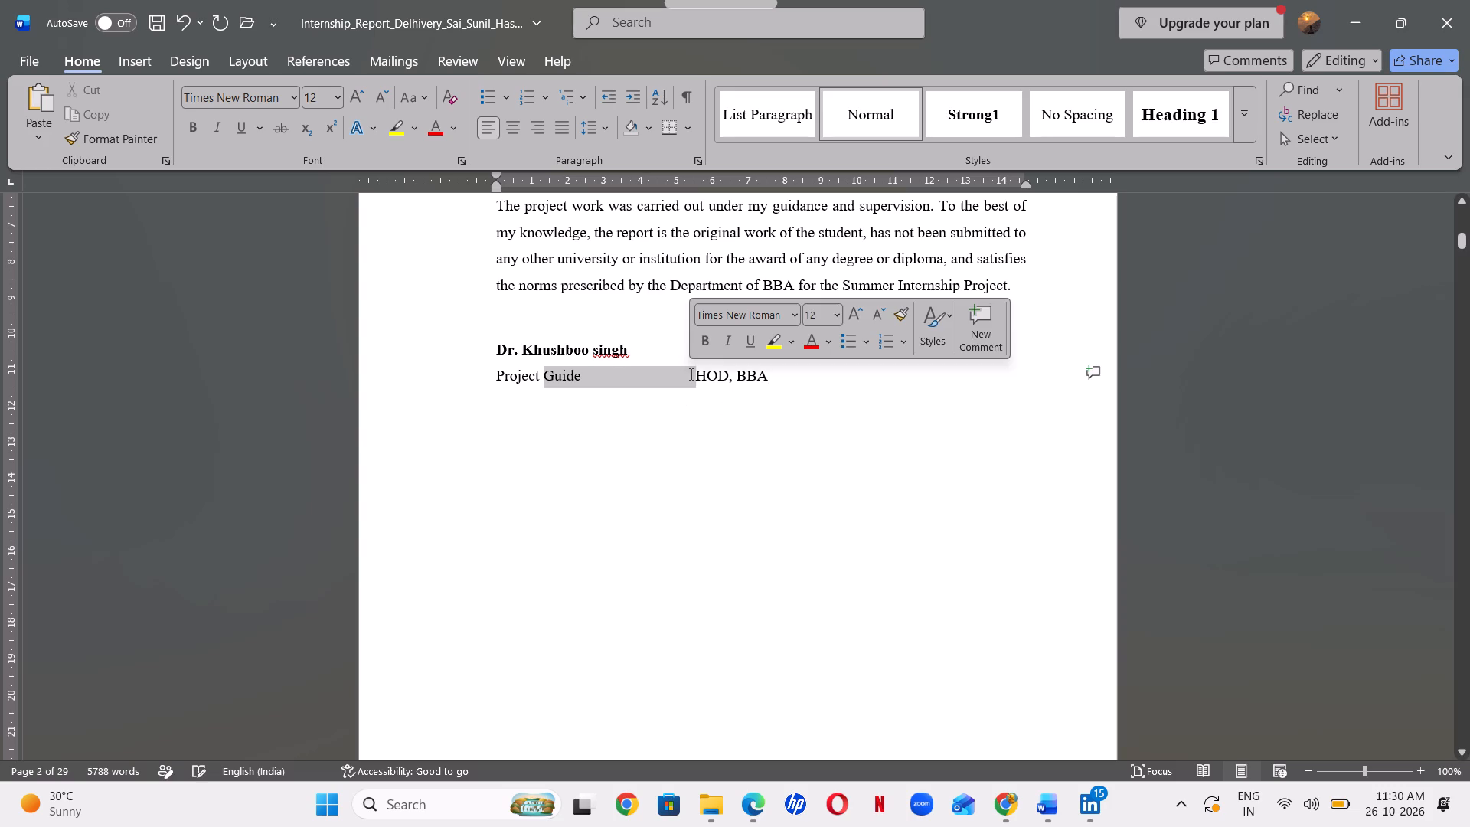
click(725, 429)
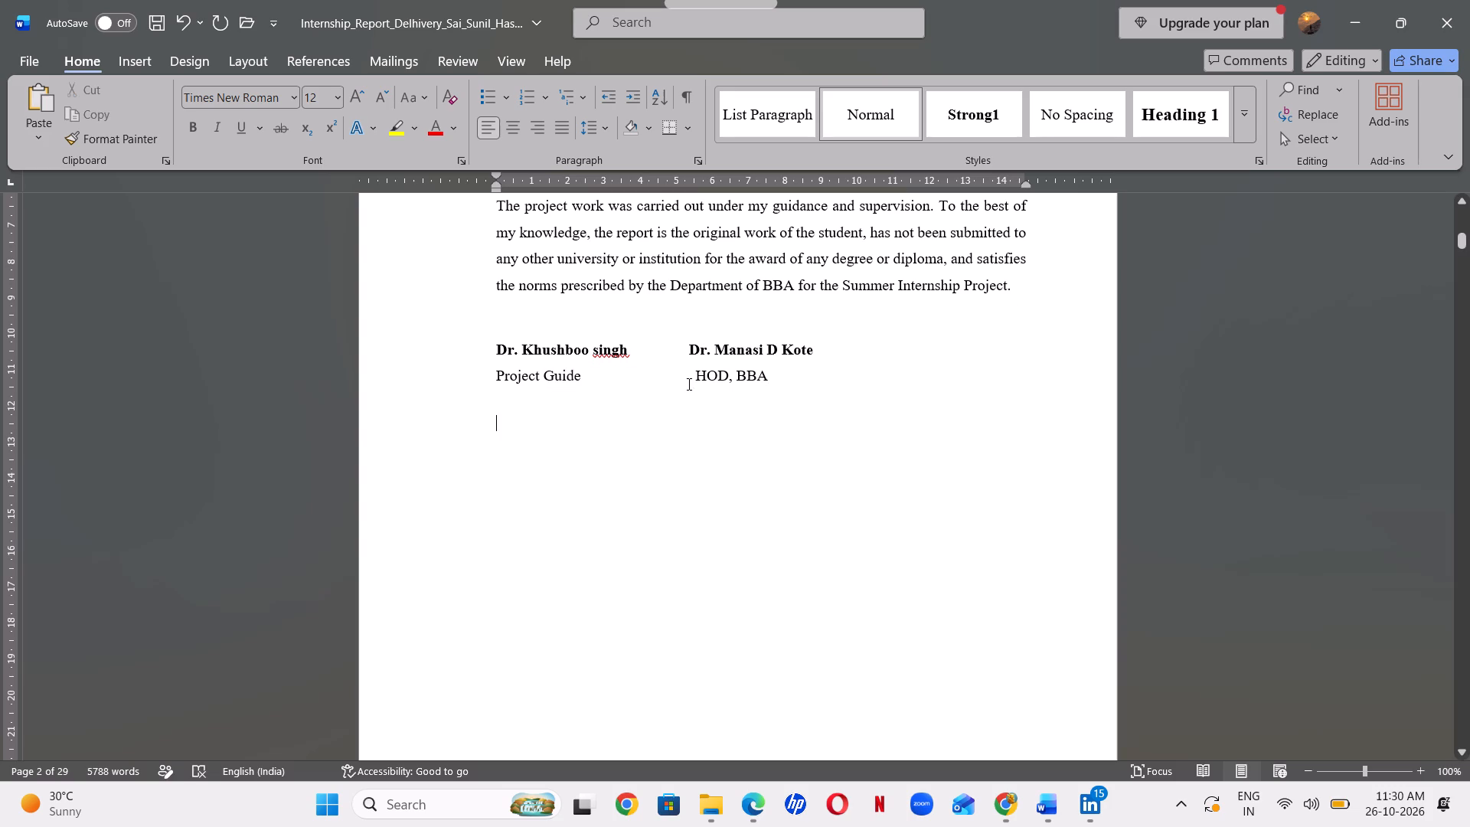
click(694, 381)
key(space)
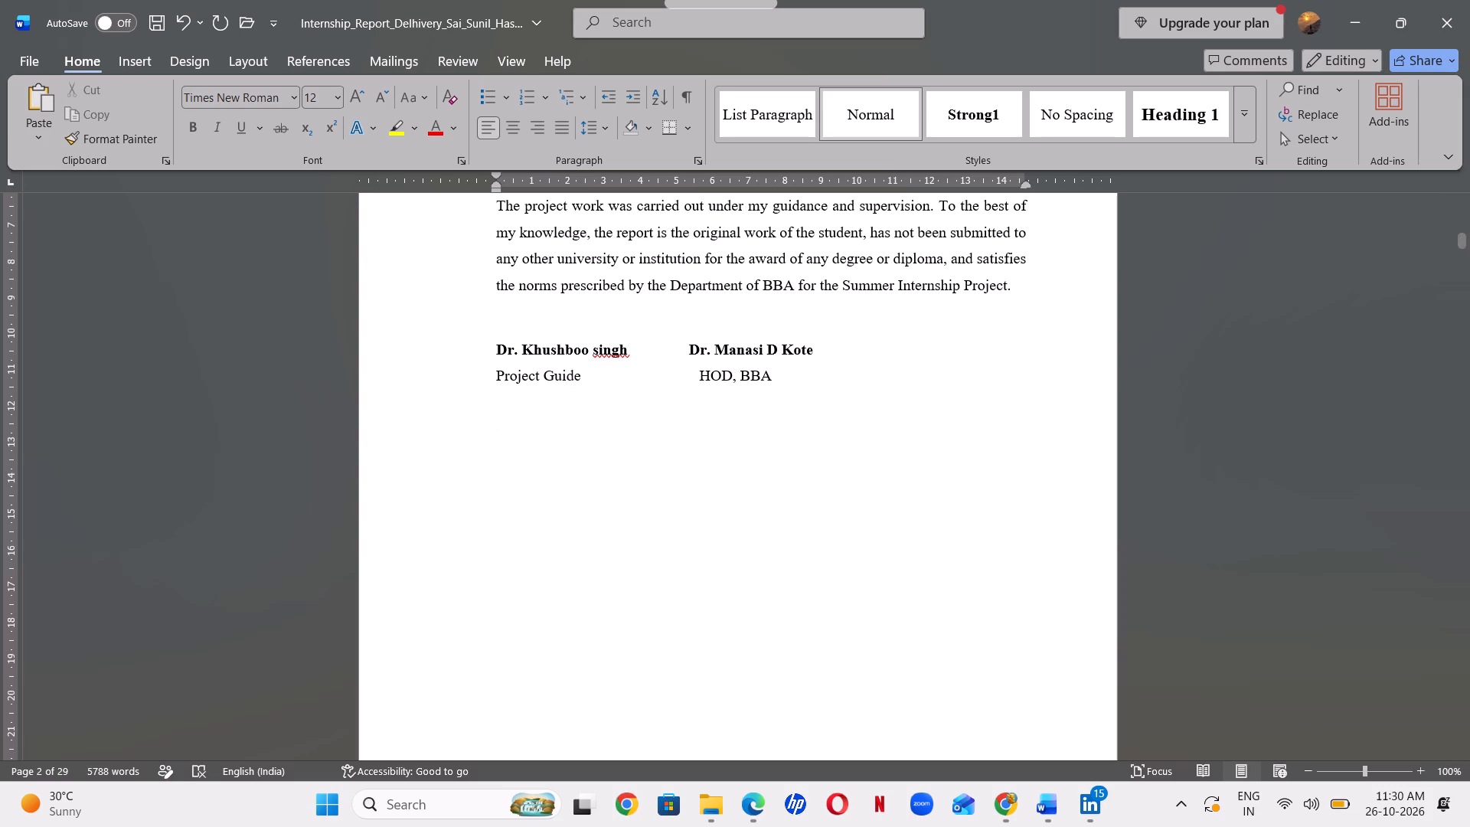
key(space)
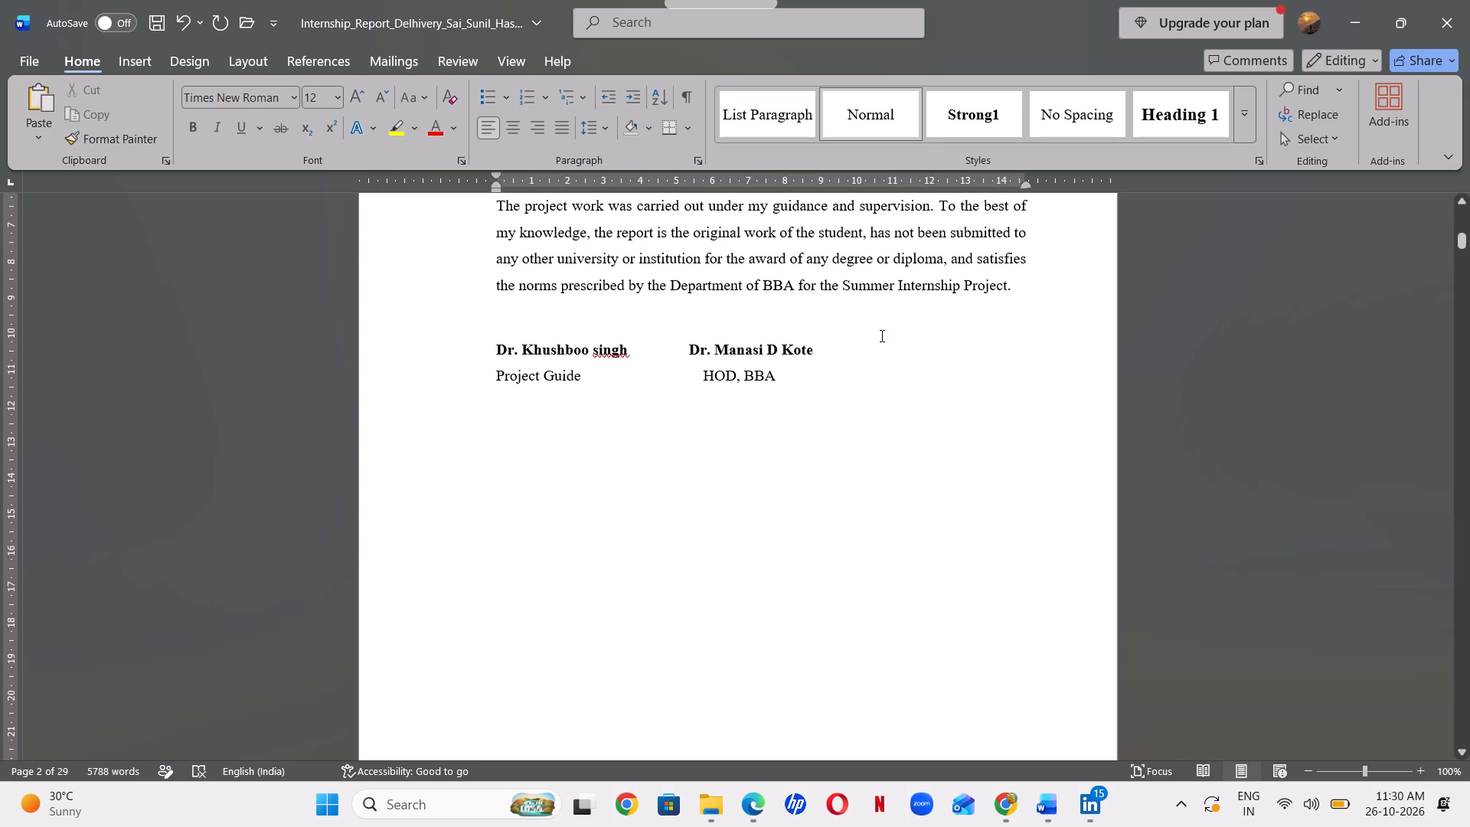
Enter the third signatory's name with the title "Dr" in the signature row, well beyond the department head's name.
click(880, 335)
click(880, 335)
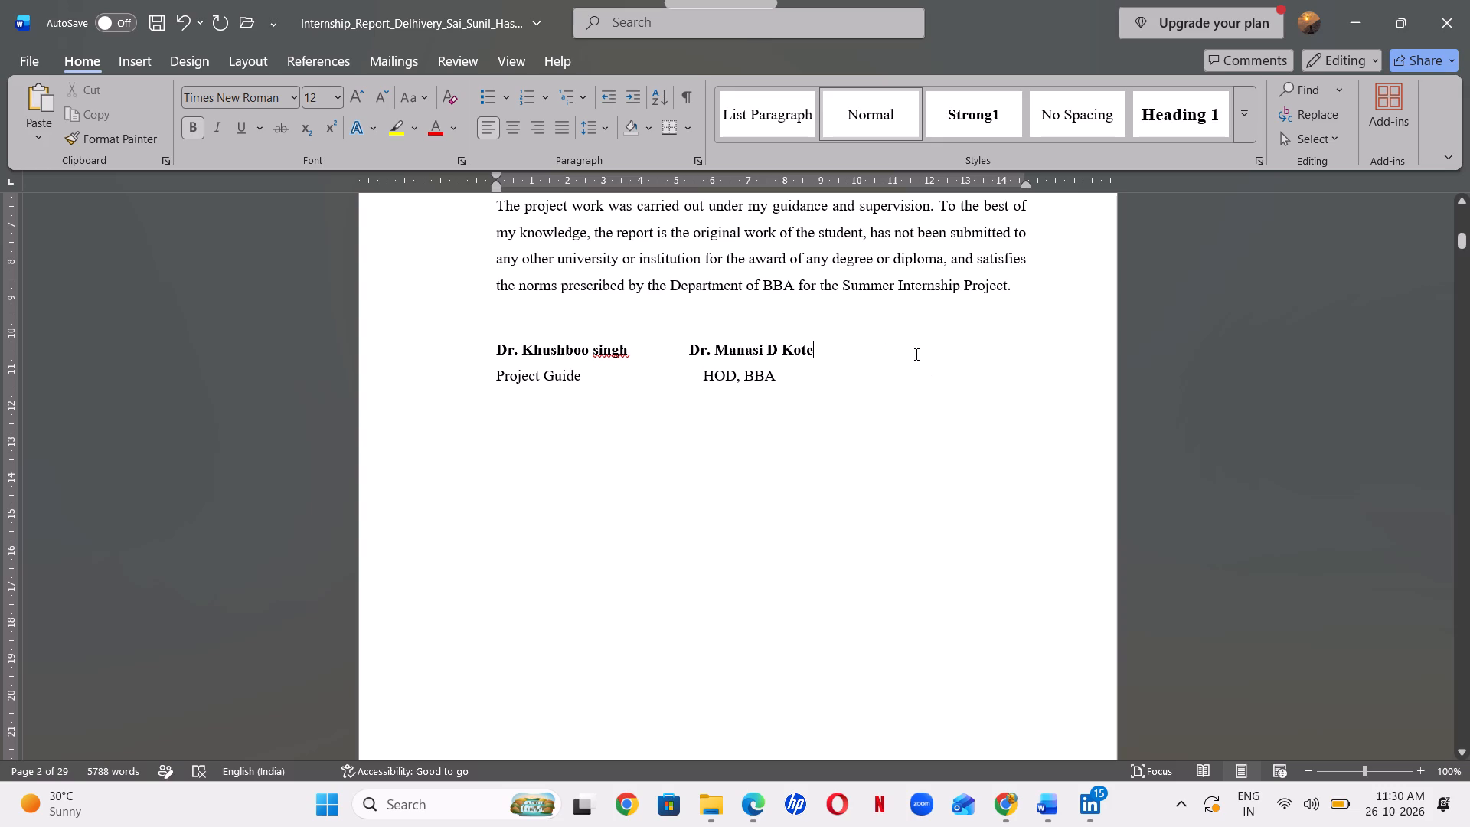
double_click(916, 353)
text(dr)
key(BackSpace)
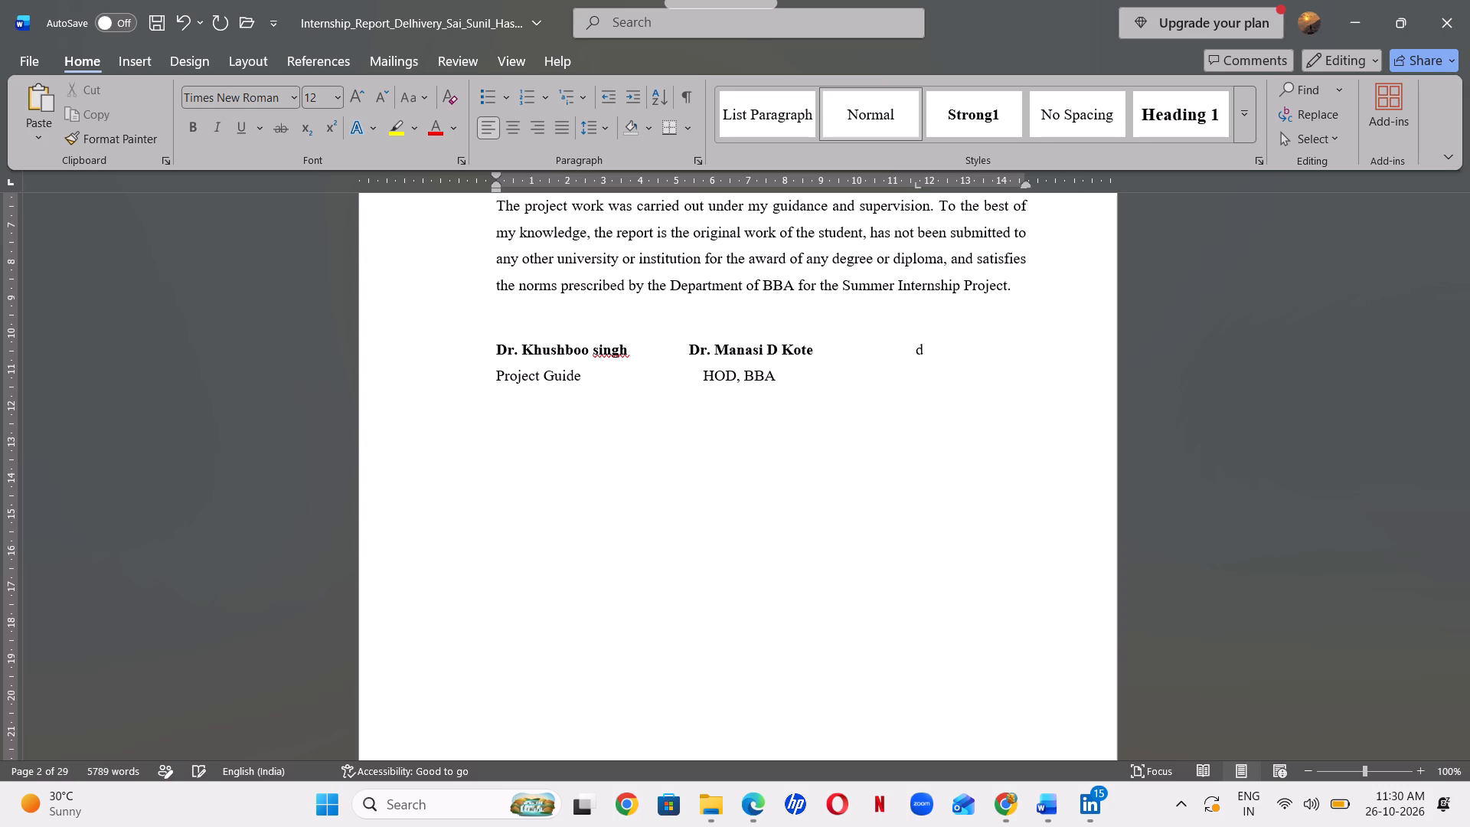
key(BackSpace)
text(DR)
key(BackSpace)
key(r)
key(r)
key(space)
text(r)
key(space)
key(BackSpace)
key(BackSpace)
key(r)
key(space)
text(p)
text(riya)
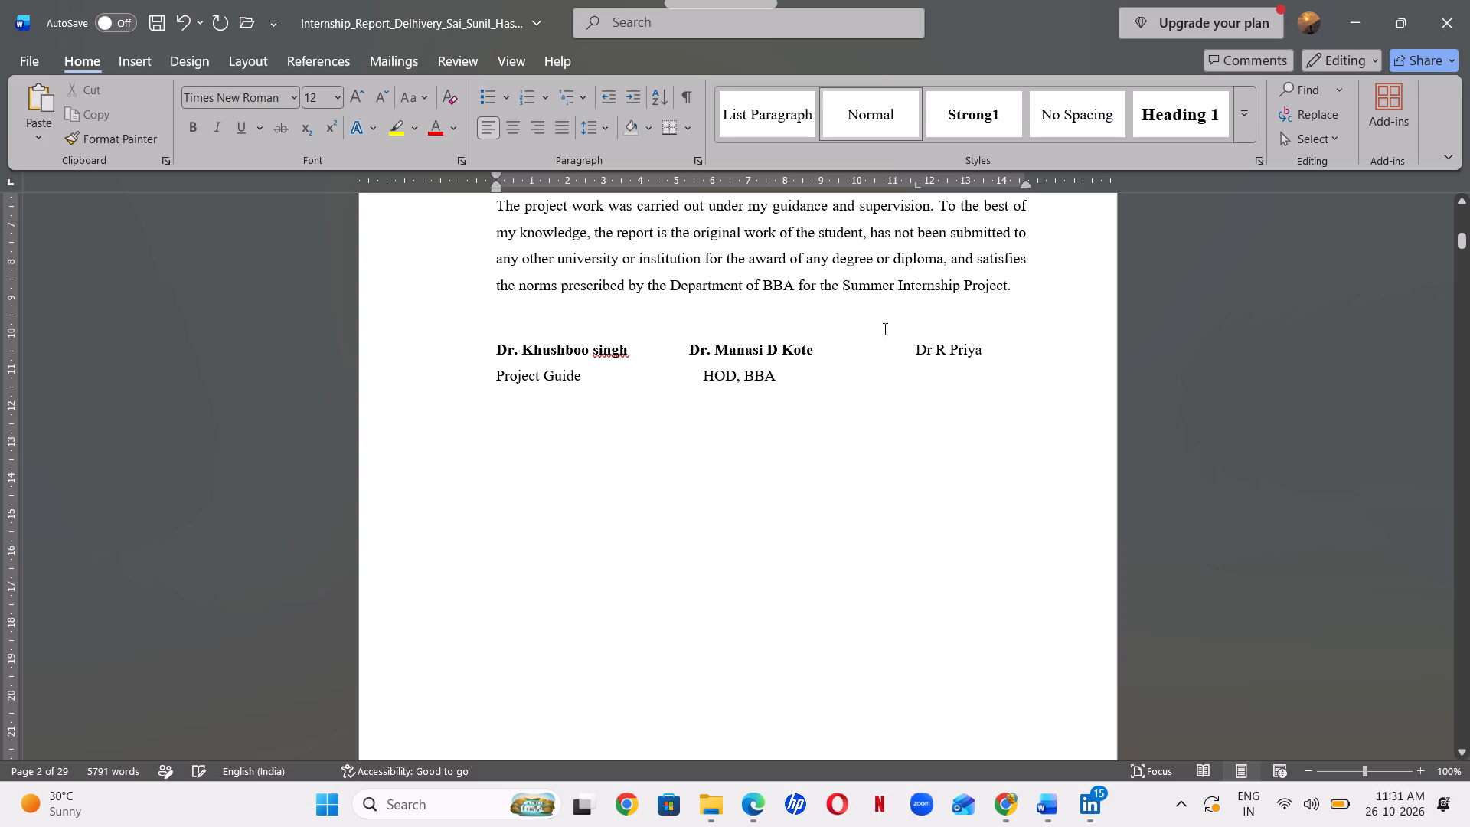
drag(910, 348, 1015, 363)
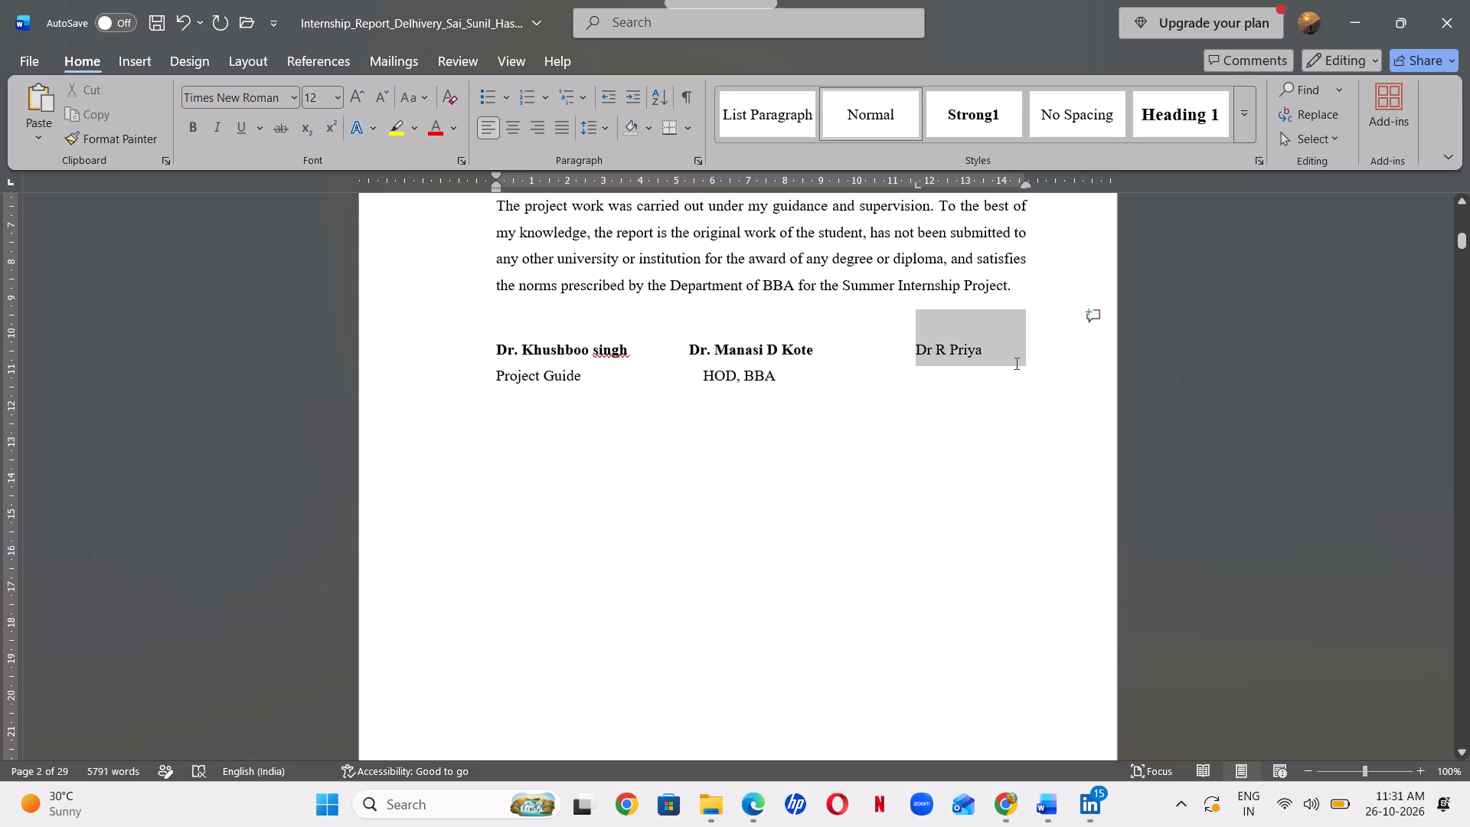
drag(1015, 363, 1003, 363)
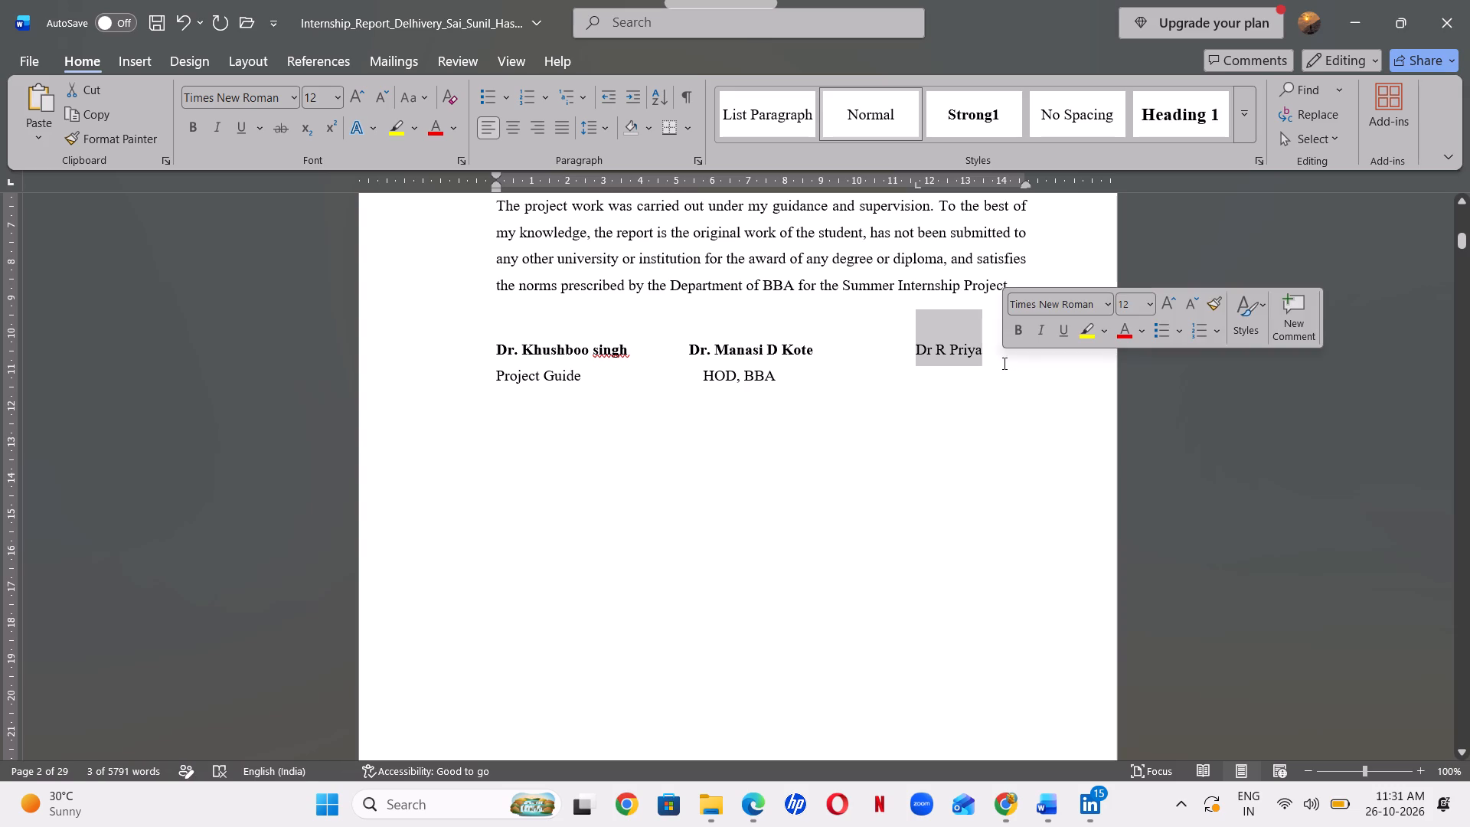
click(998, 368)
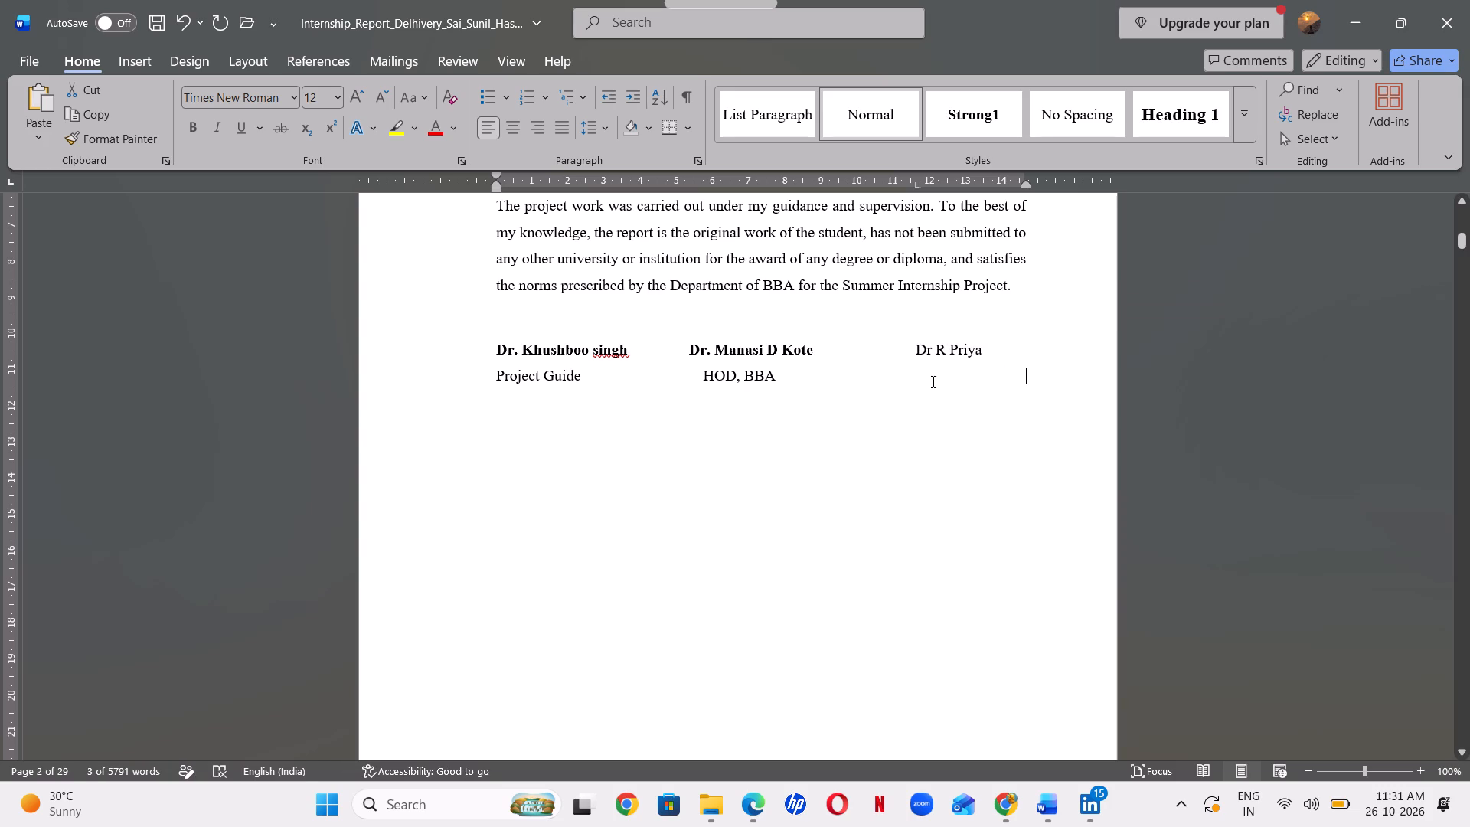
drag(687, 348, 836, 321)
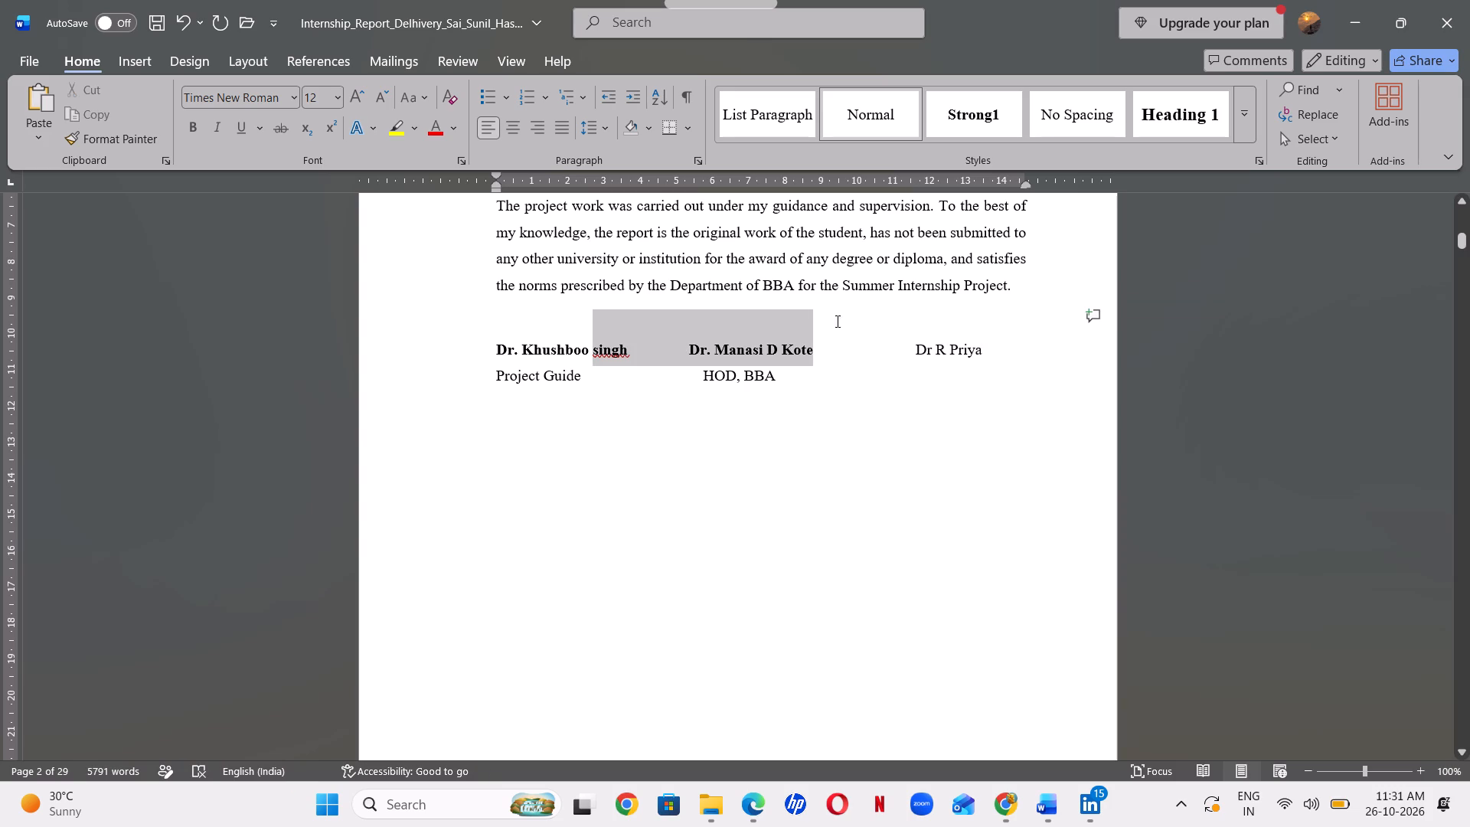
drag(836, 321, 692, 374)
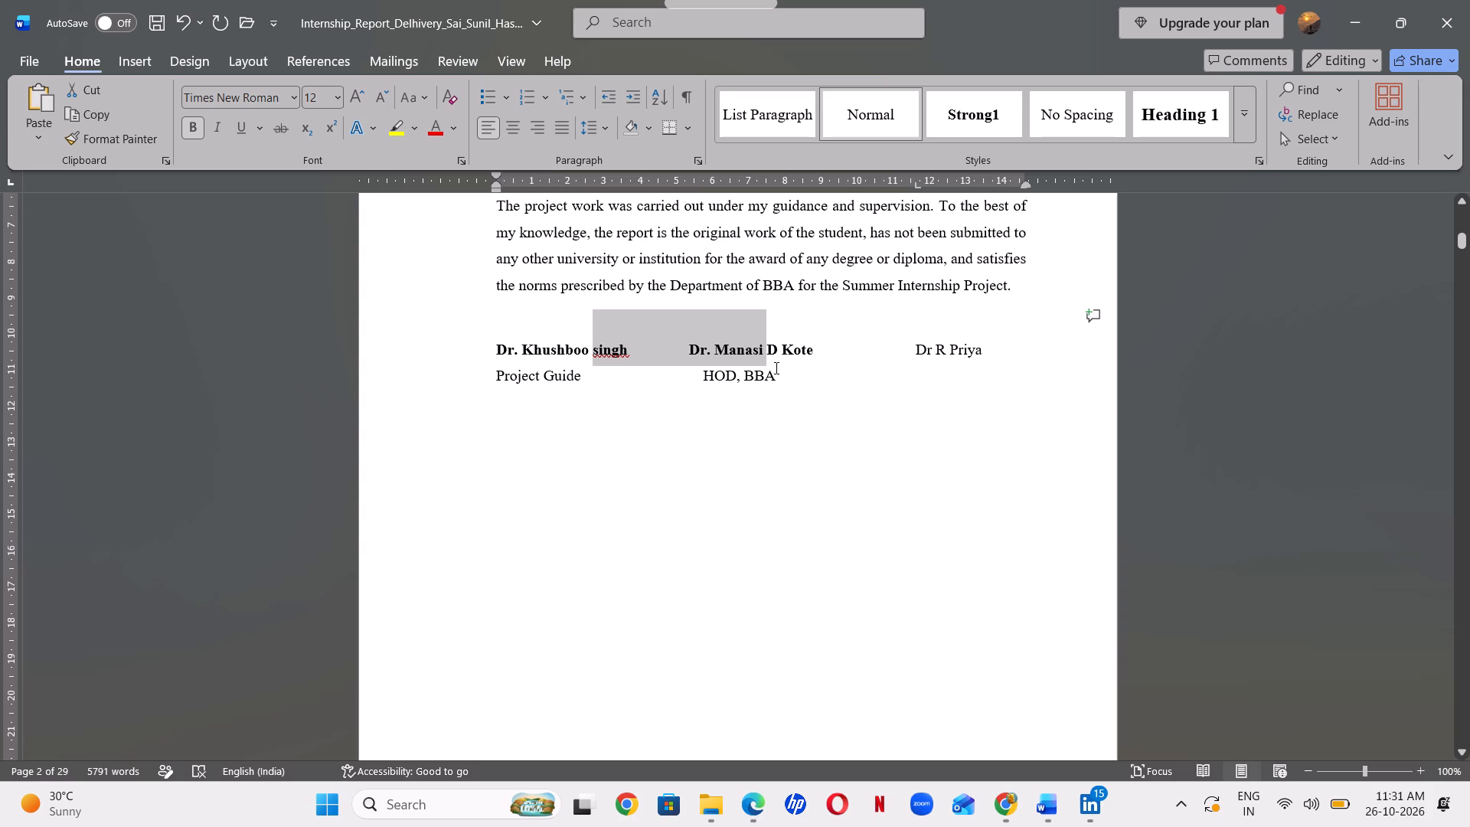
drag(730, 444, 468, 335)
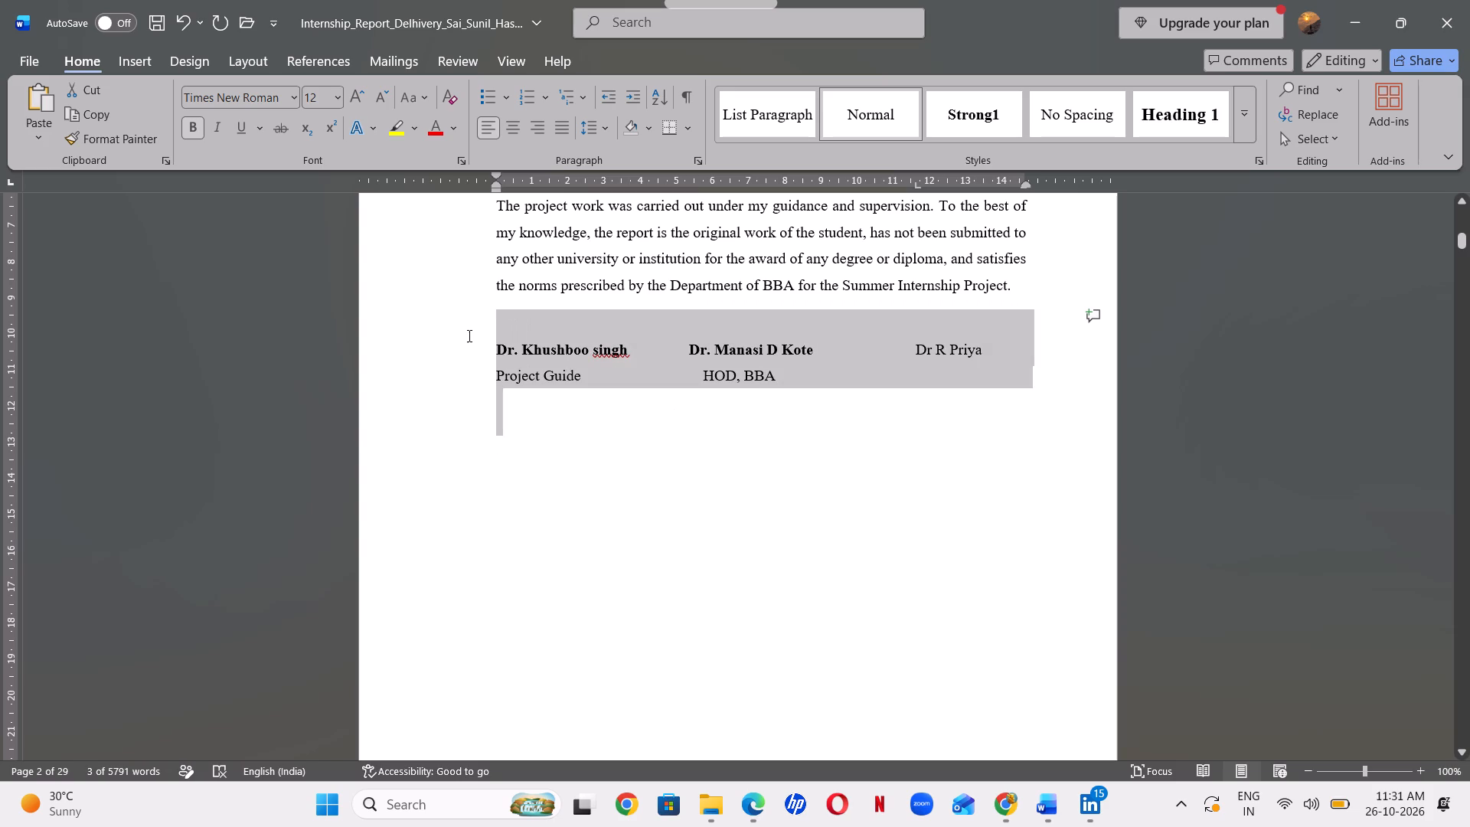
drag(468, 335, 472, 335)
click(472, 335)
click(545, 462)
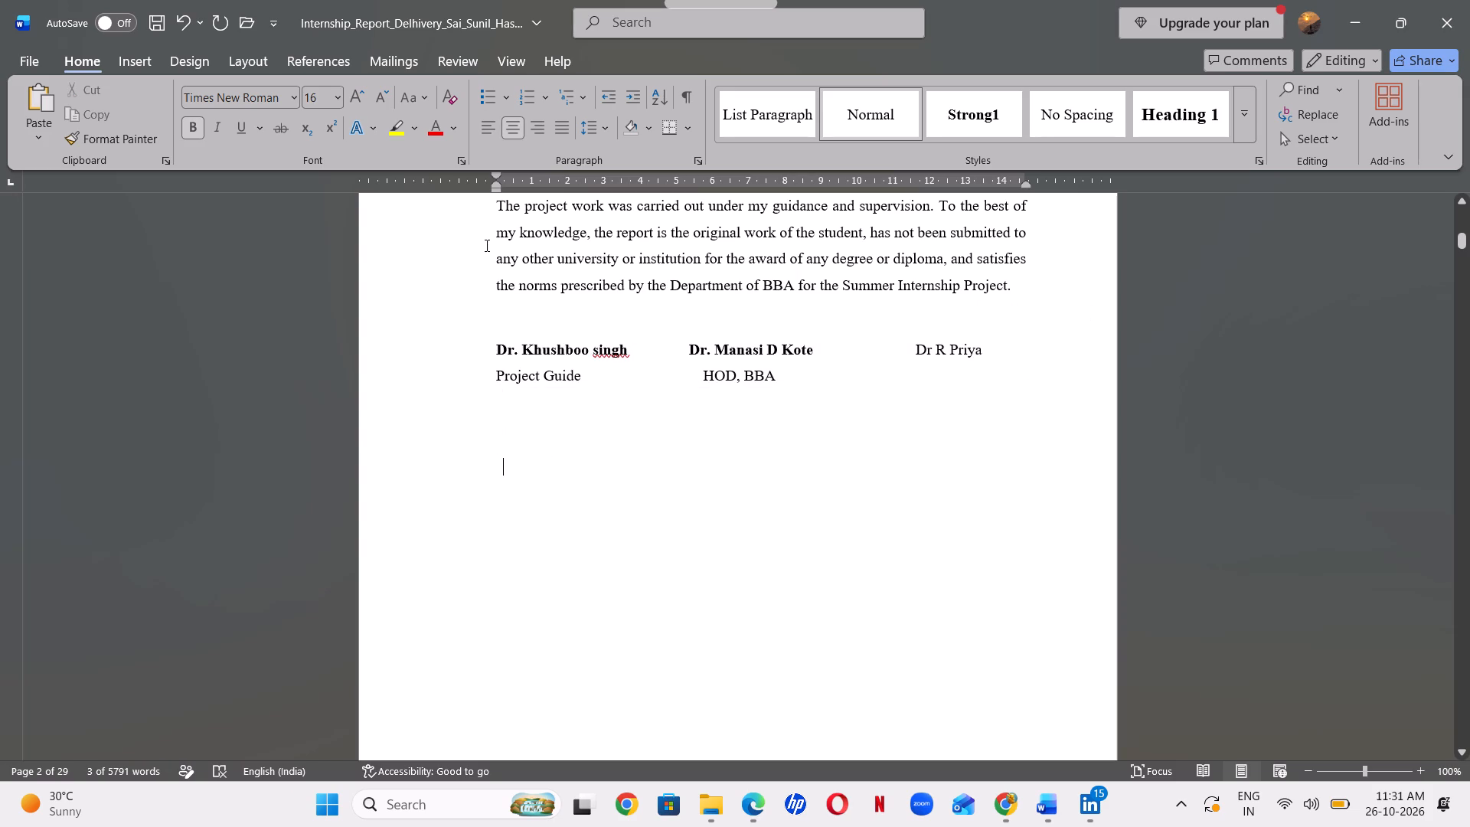
Remove bold from the project guide's and department head's names in the signature row.
drag(499, 352, 748, 355)
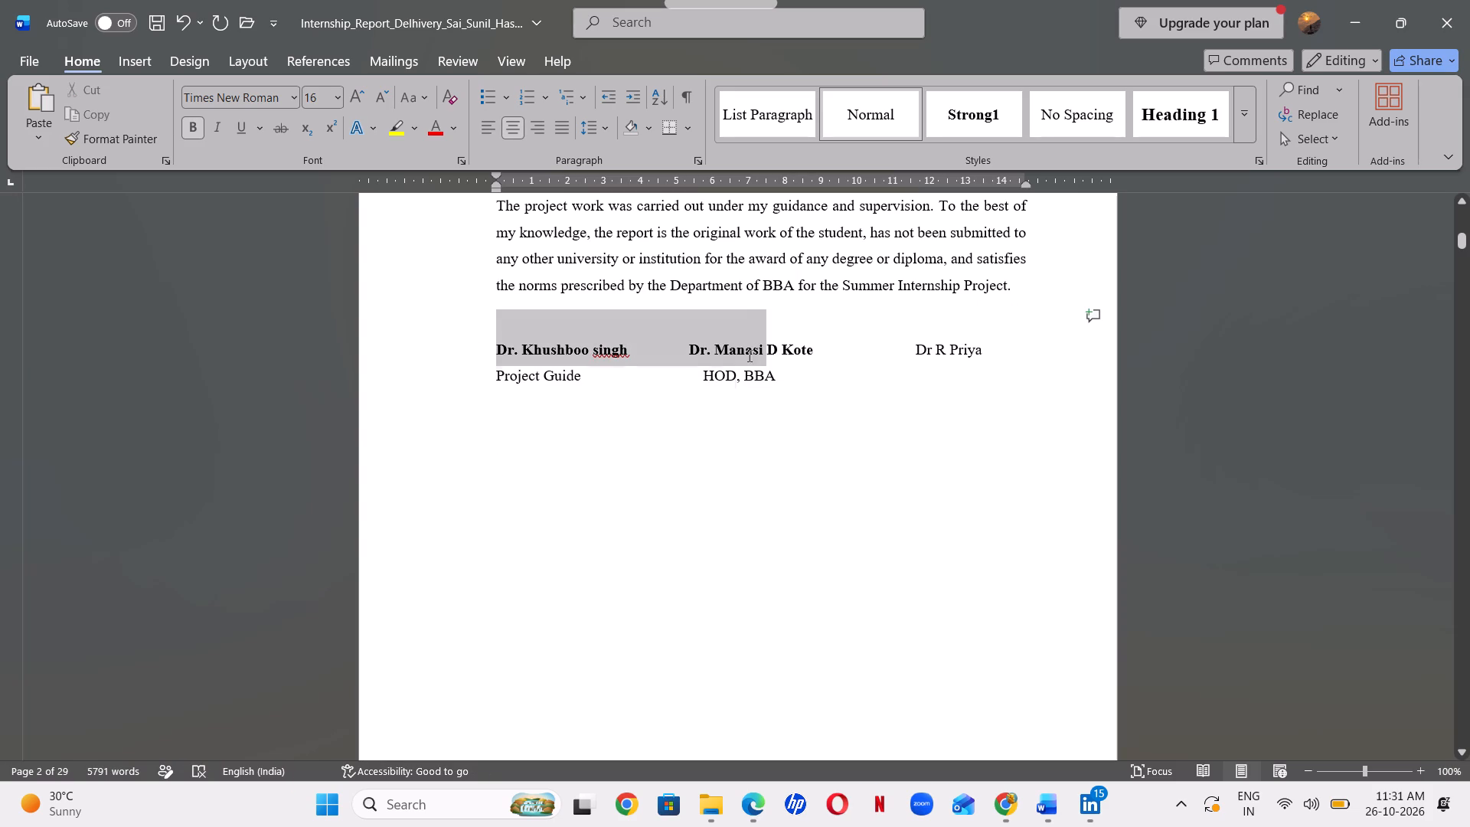
drag(748, 355, 818, 337)
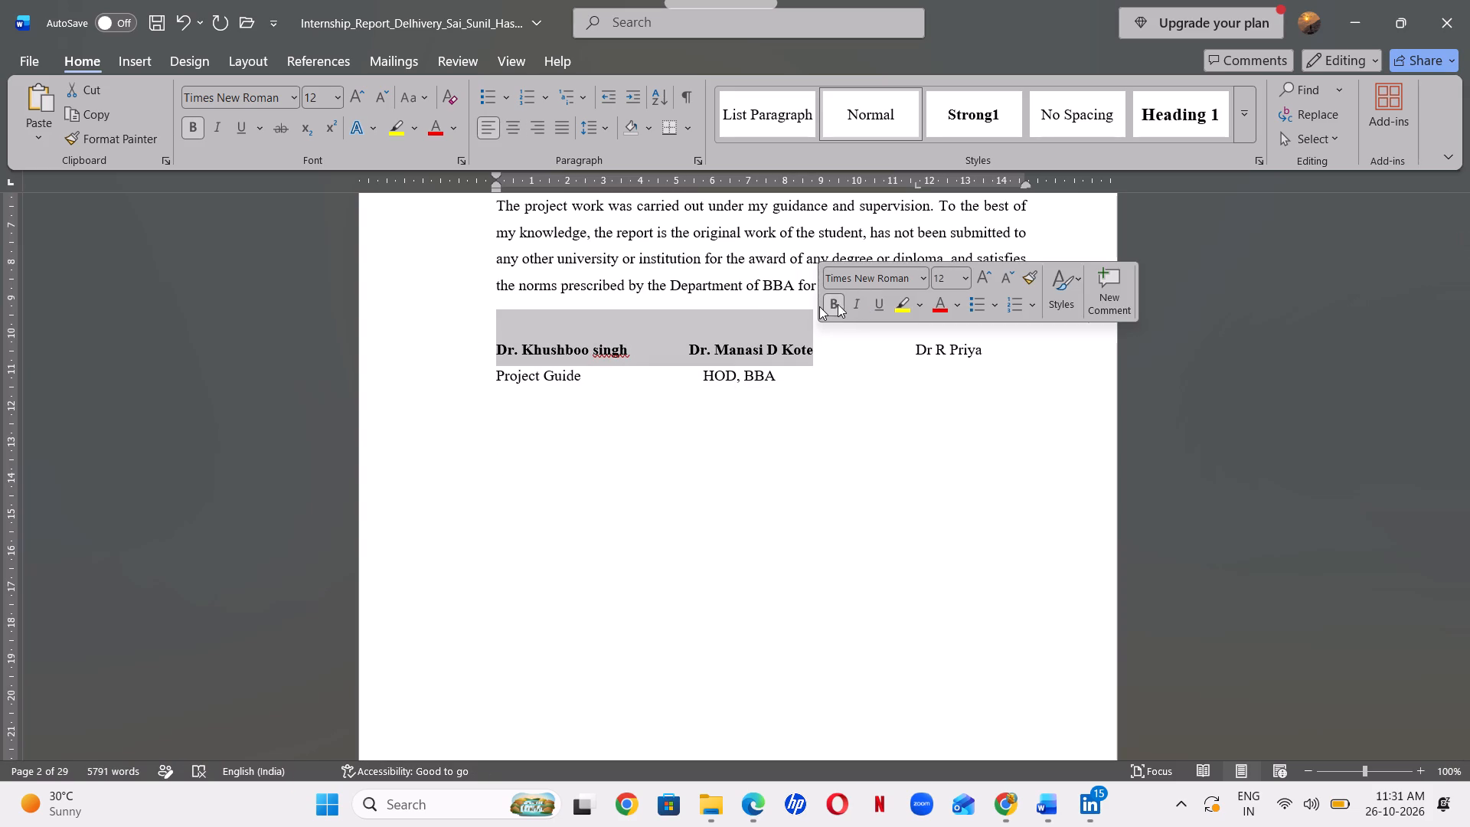
click(835, 303)
click(835, 303)
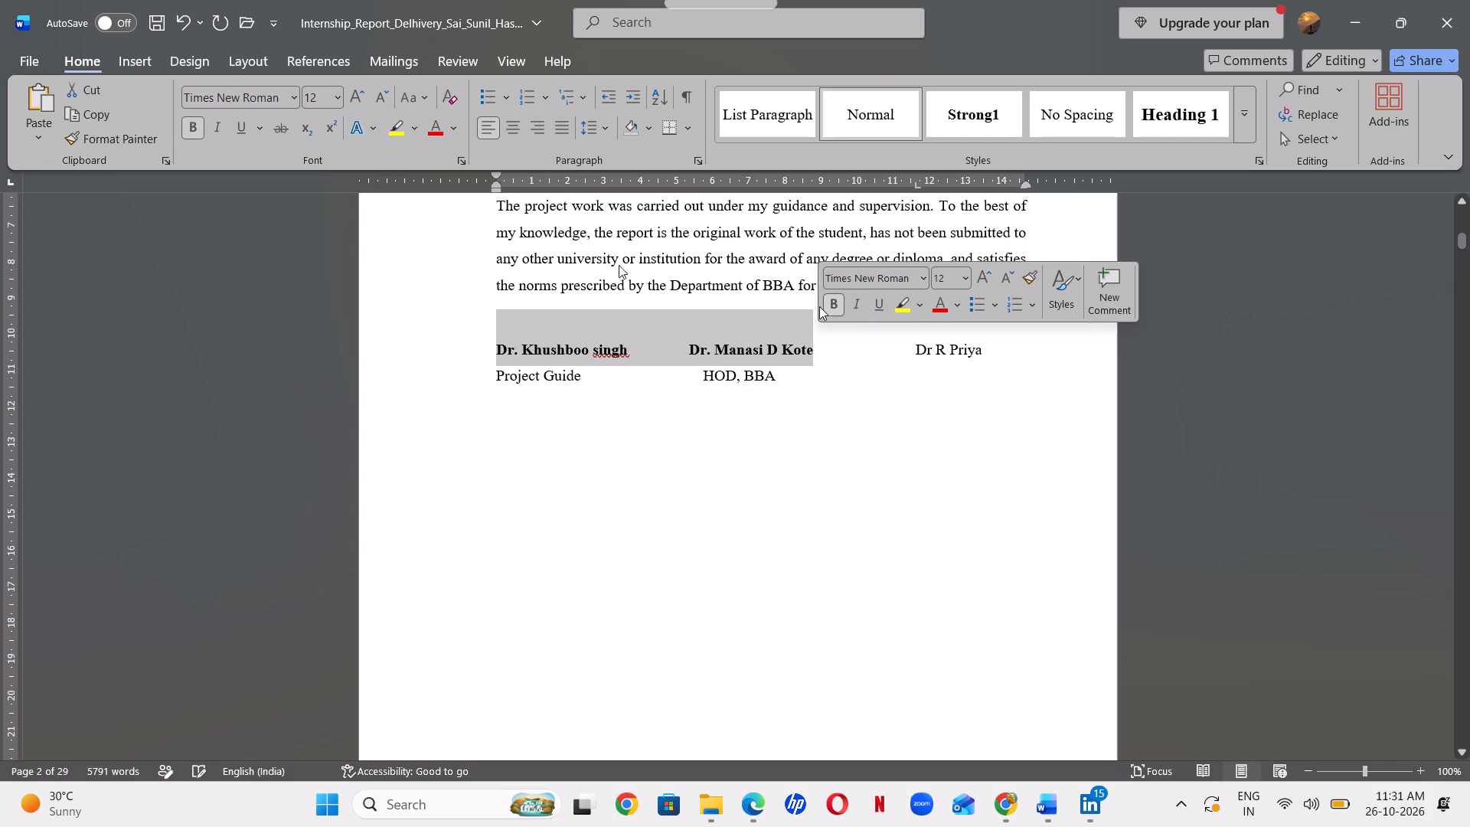
click(192, 132)
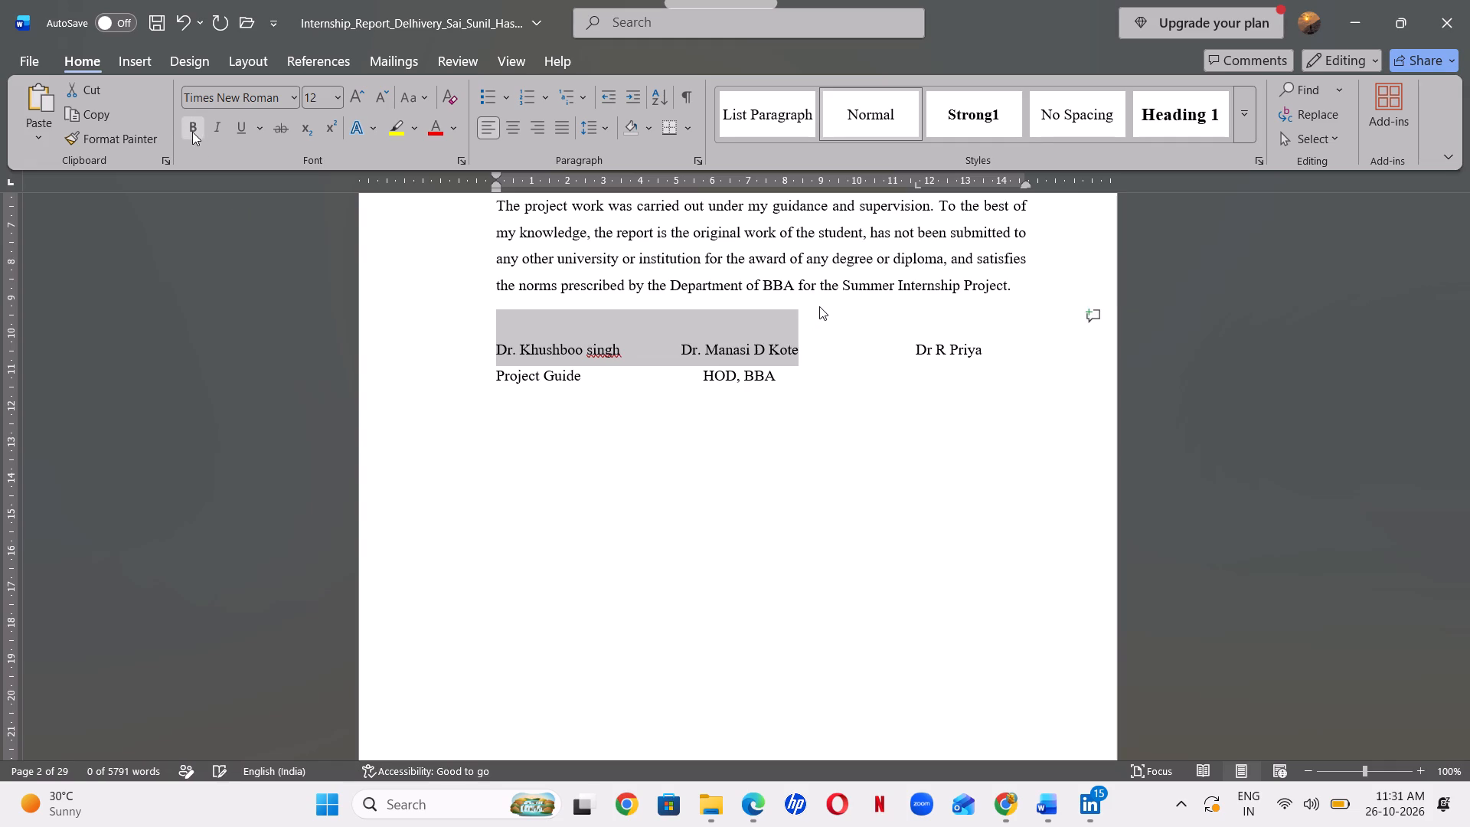
click(400, 364)
click(543, 420)
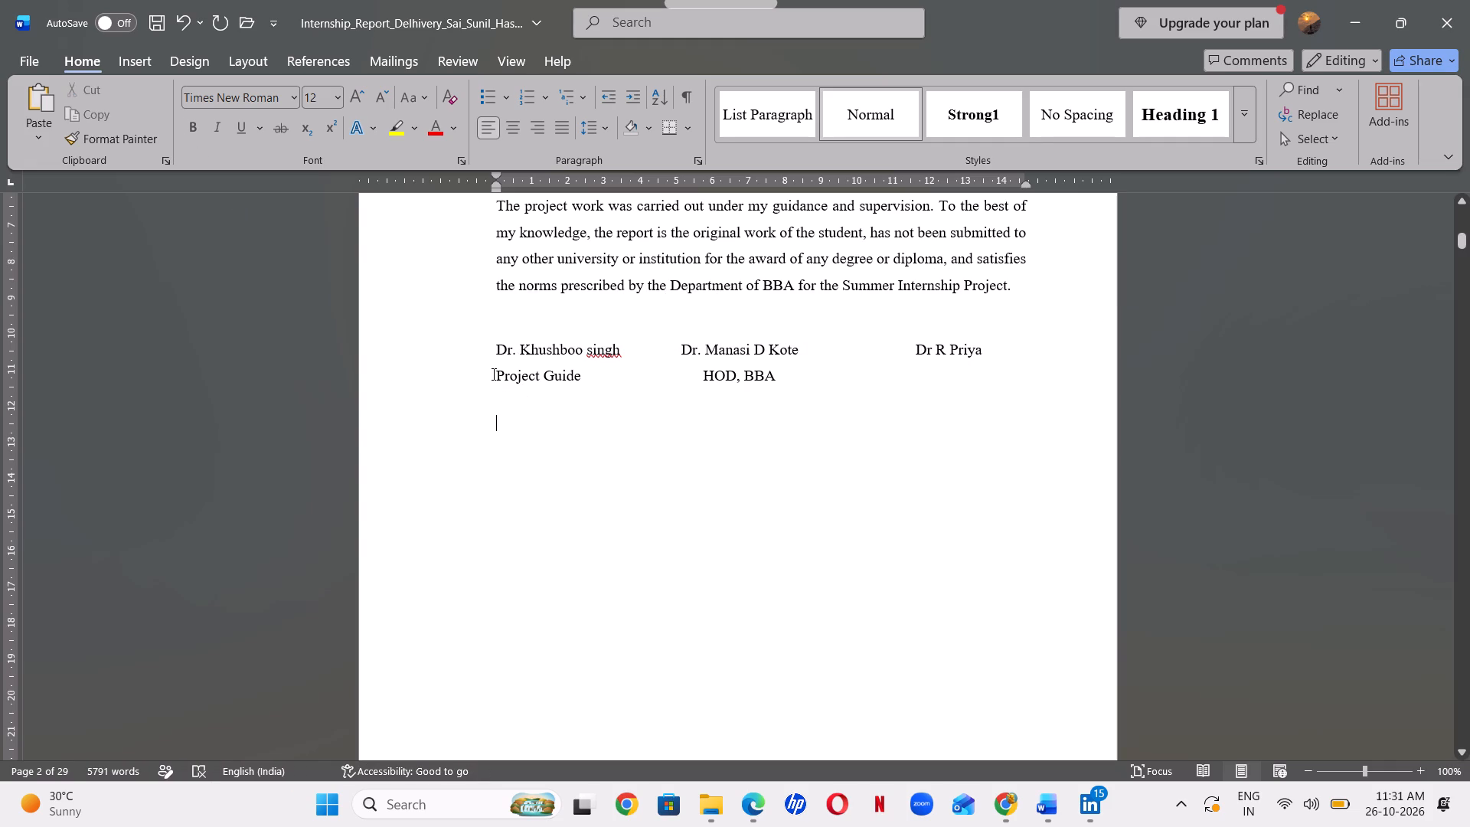
Make the "Project Guide" and "HOD, BBA" designations bold.
drag(492, 374, 757, 374)
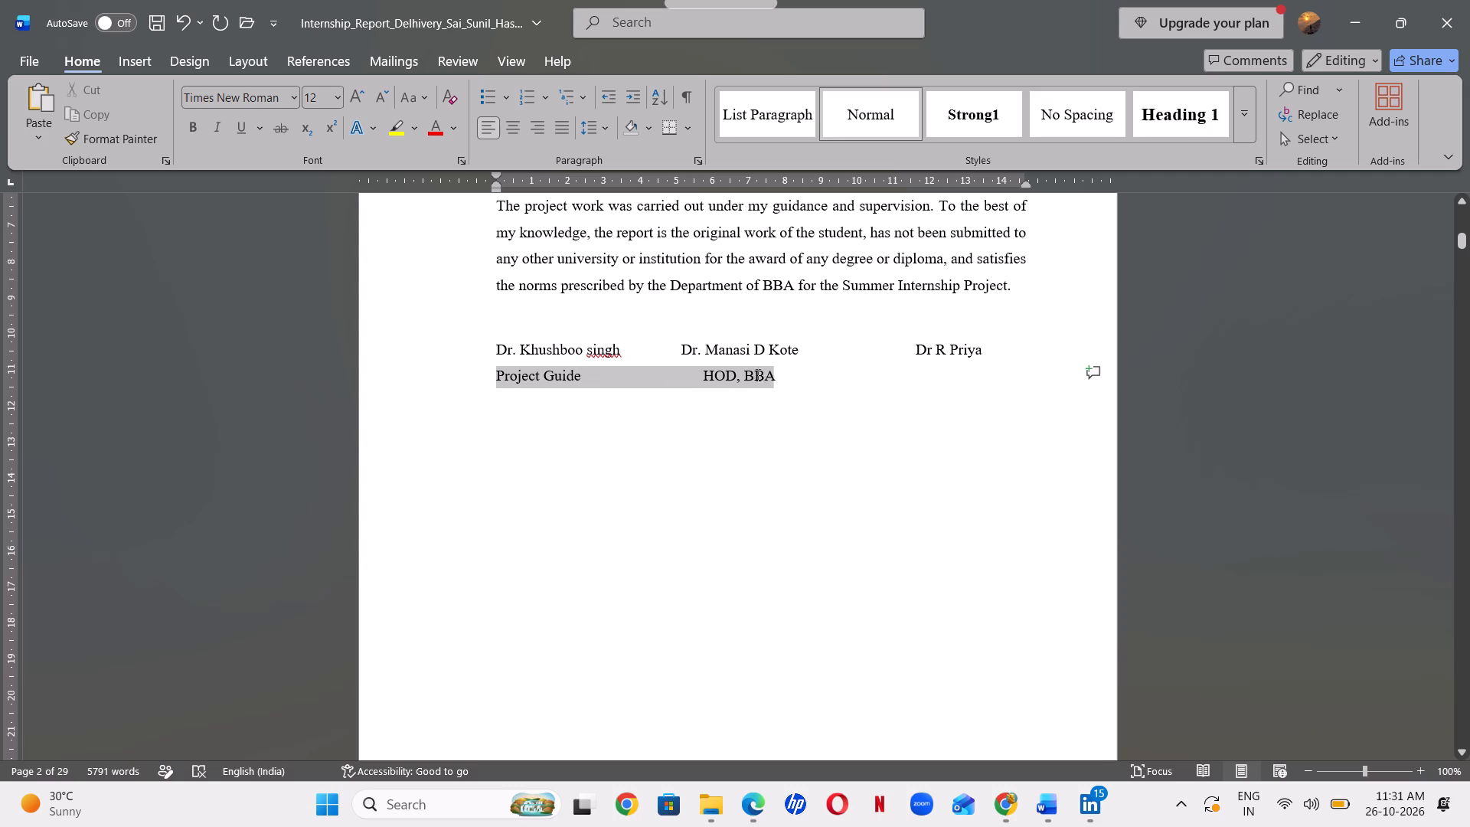
drag(757, 374, 782, 375)
click(804, 337)
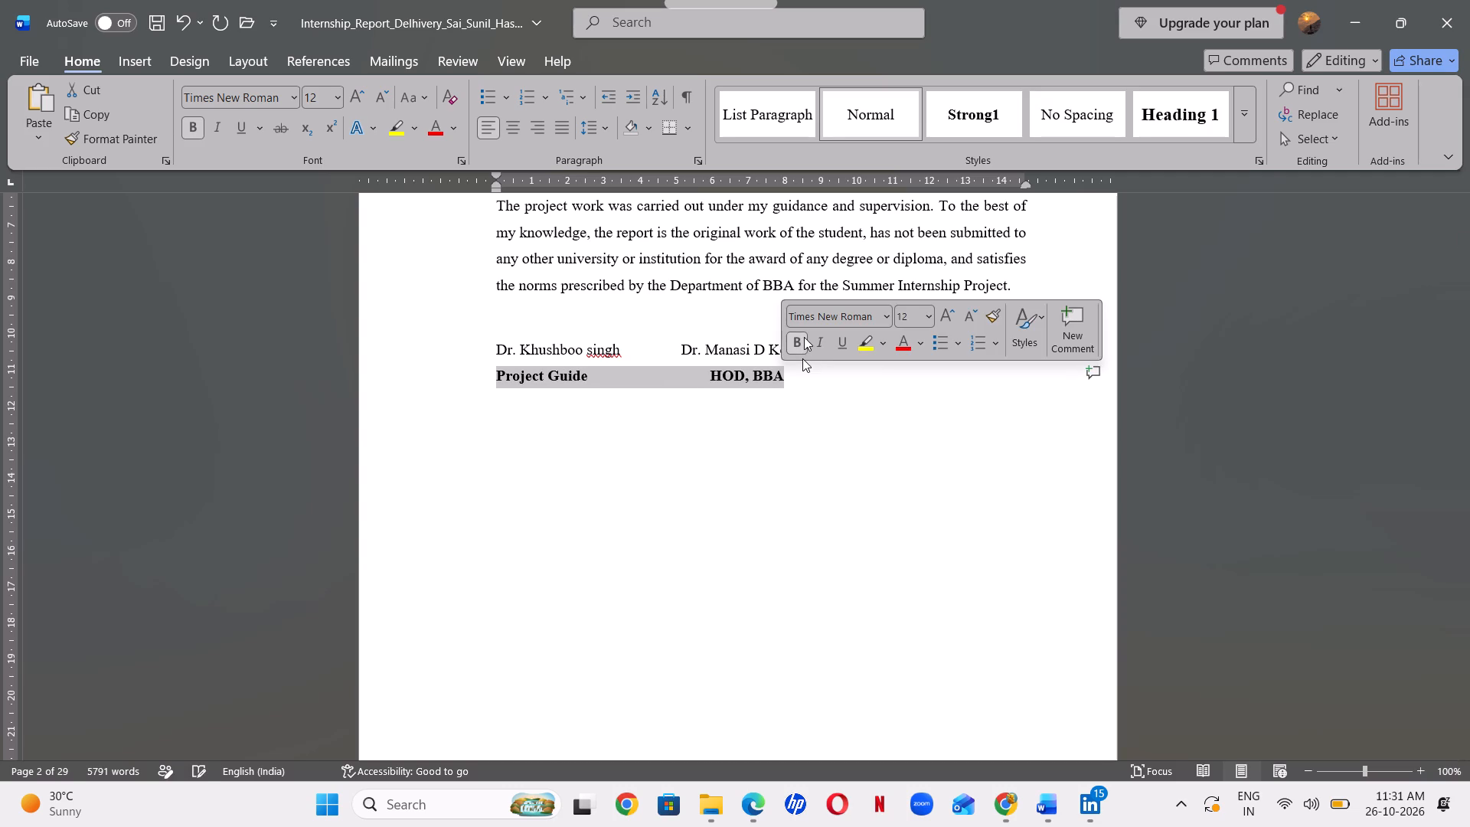
click(931, 534)
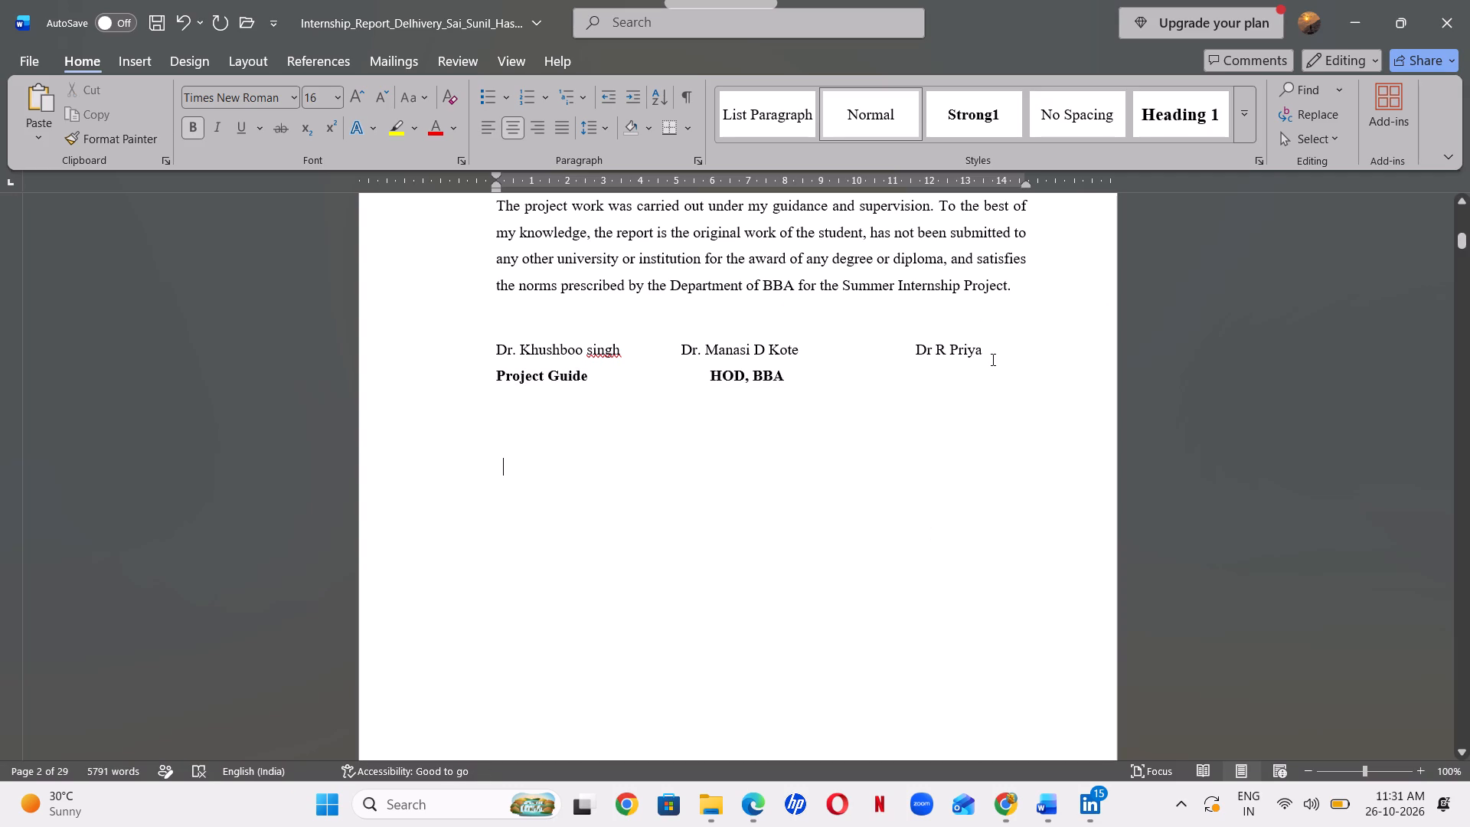
Add the bold title "Dean, SCM" beneath the third signatory's name in the certificate's signature block.
click(991, 359)
click(917, 381)
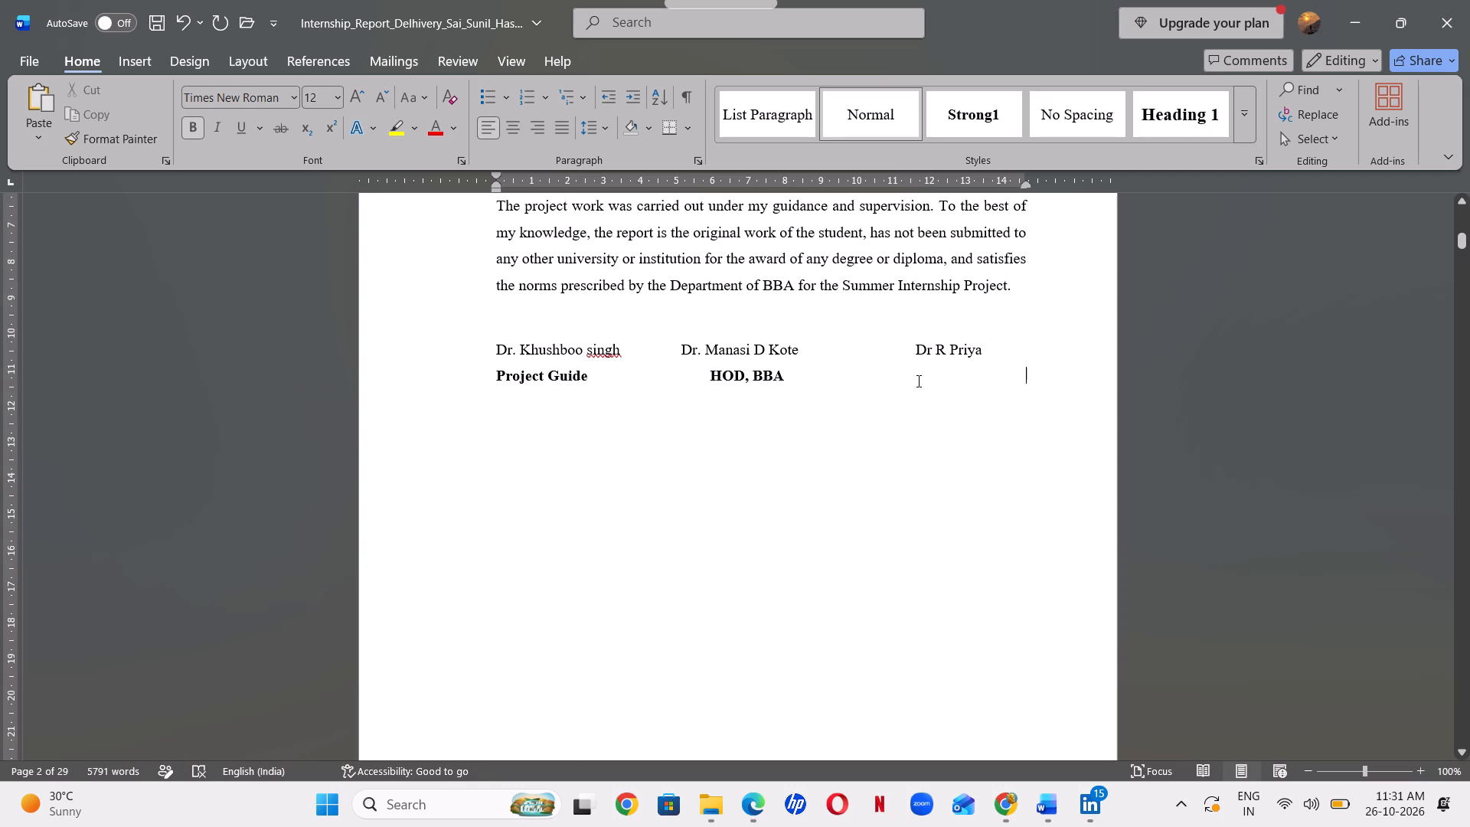
double_click(917, 381)
key(d)
text(ean)
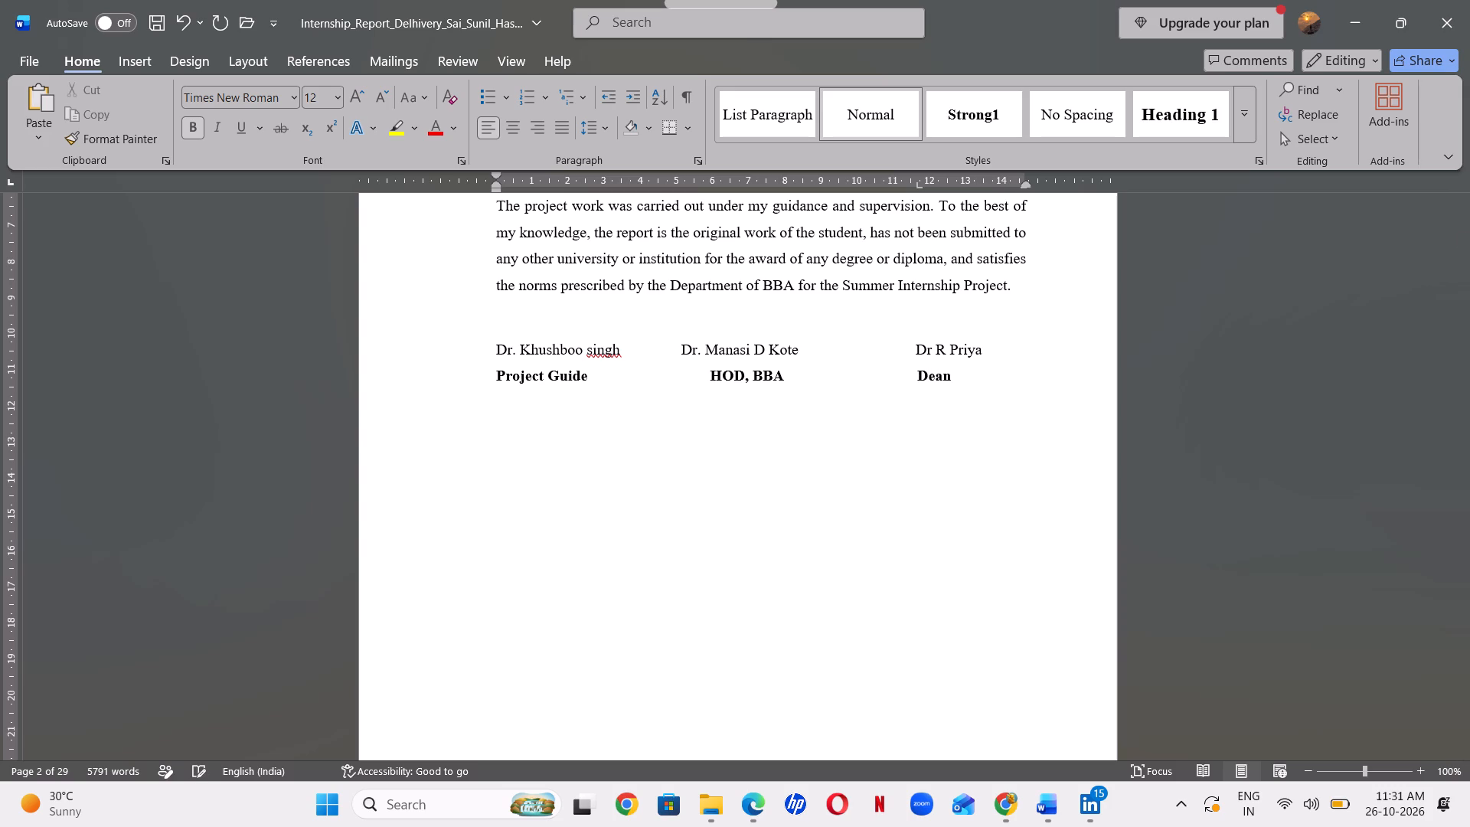
text(, scm)
key(BackSpace)
key(BackSpace)
key(BackSpace)
text(SCM)
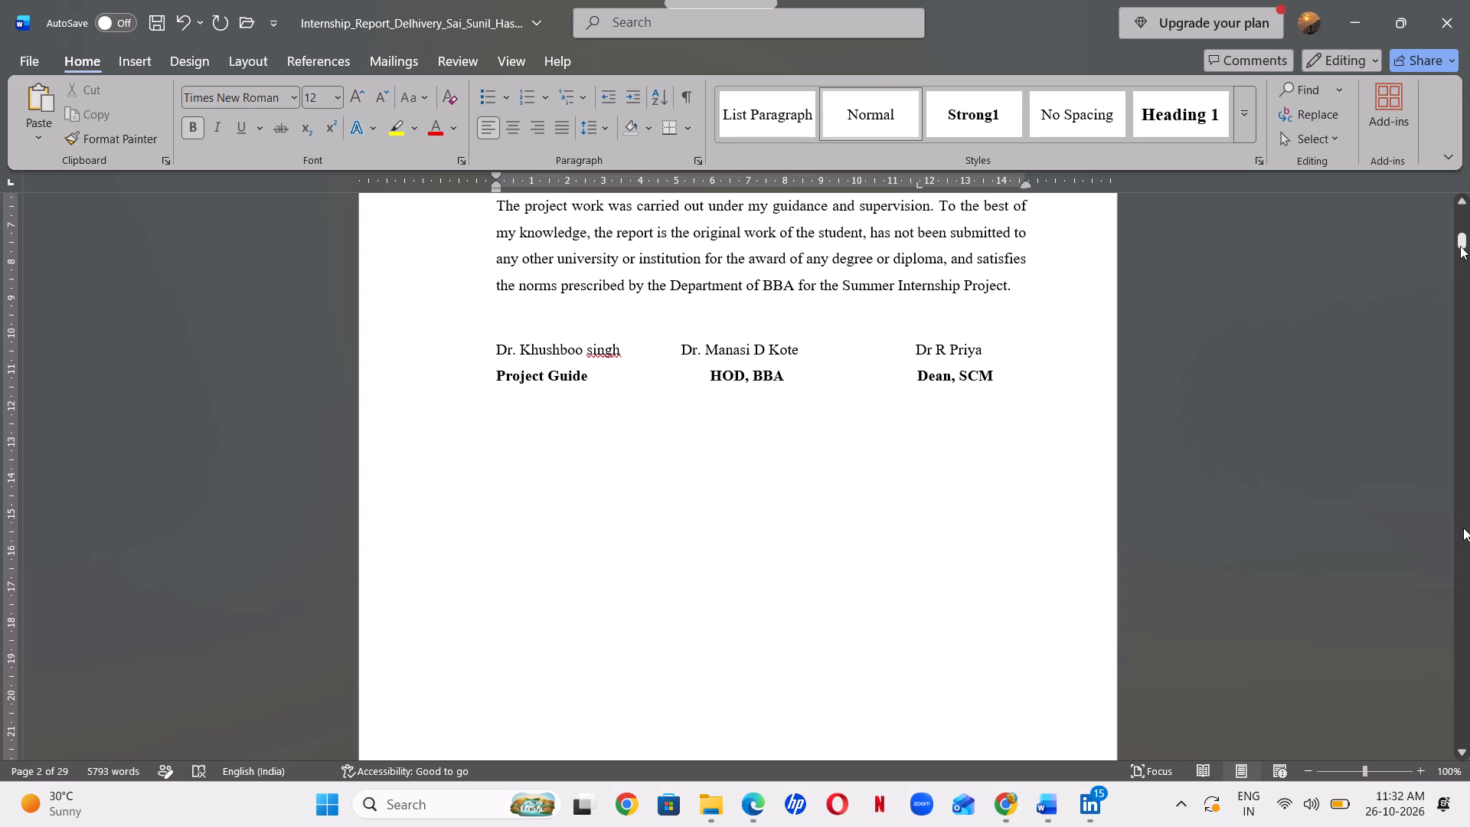
Set the line spacing to 1.5 for the whole certificate, from the "CERTIFICATE FROM SCHOOL" heading through the signature titles.
click(1460, 246)
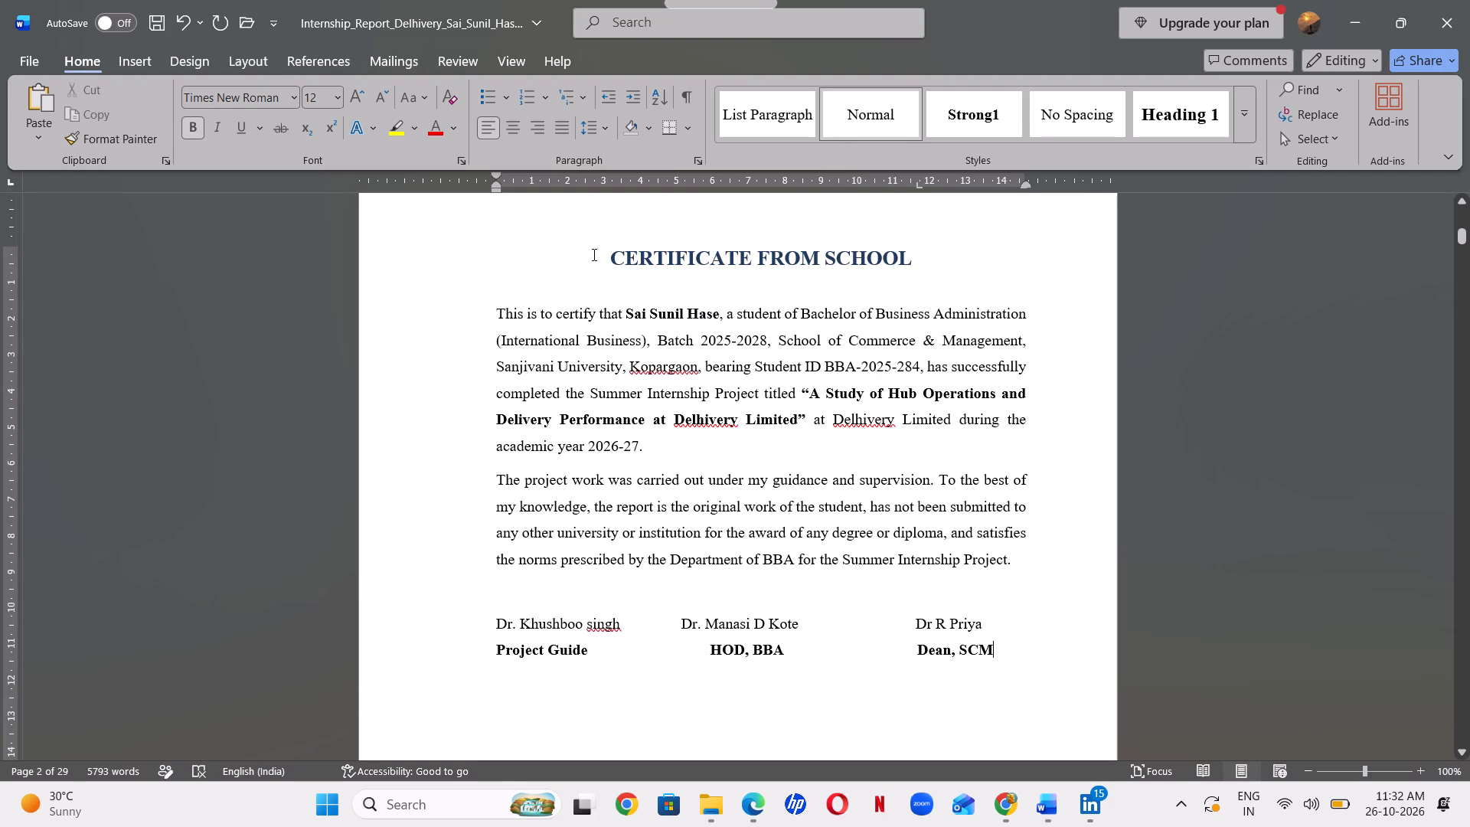
drag(592, 254, 978, 662)
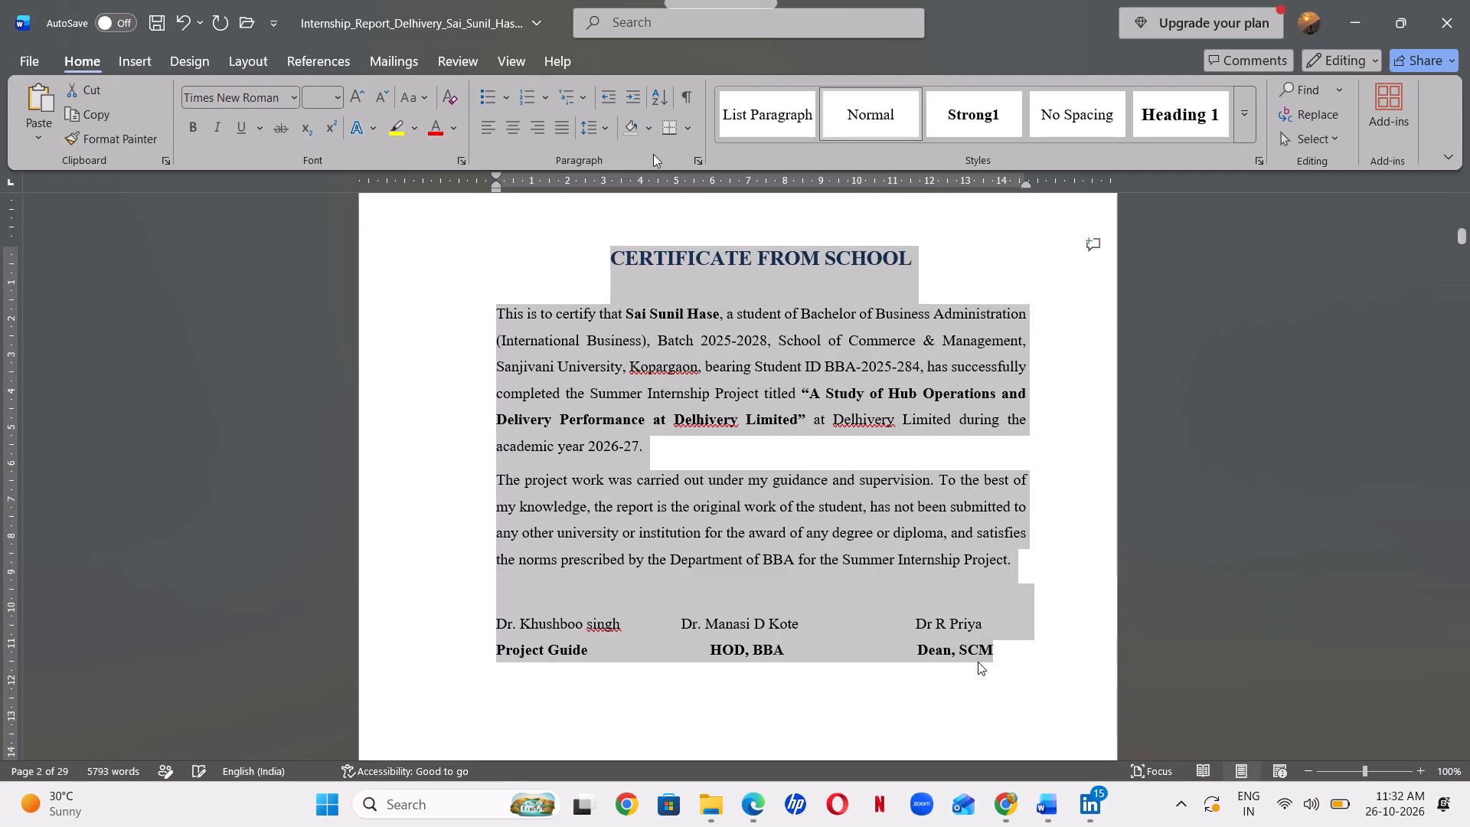
click(603, 136)
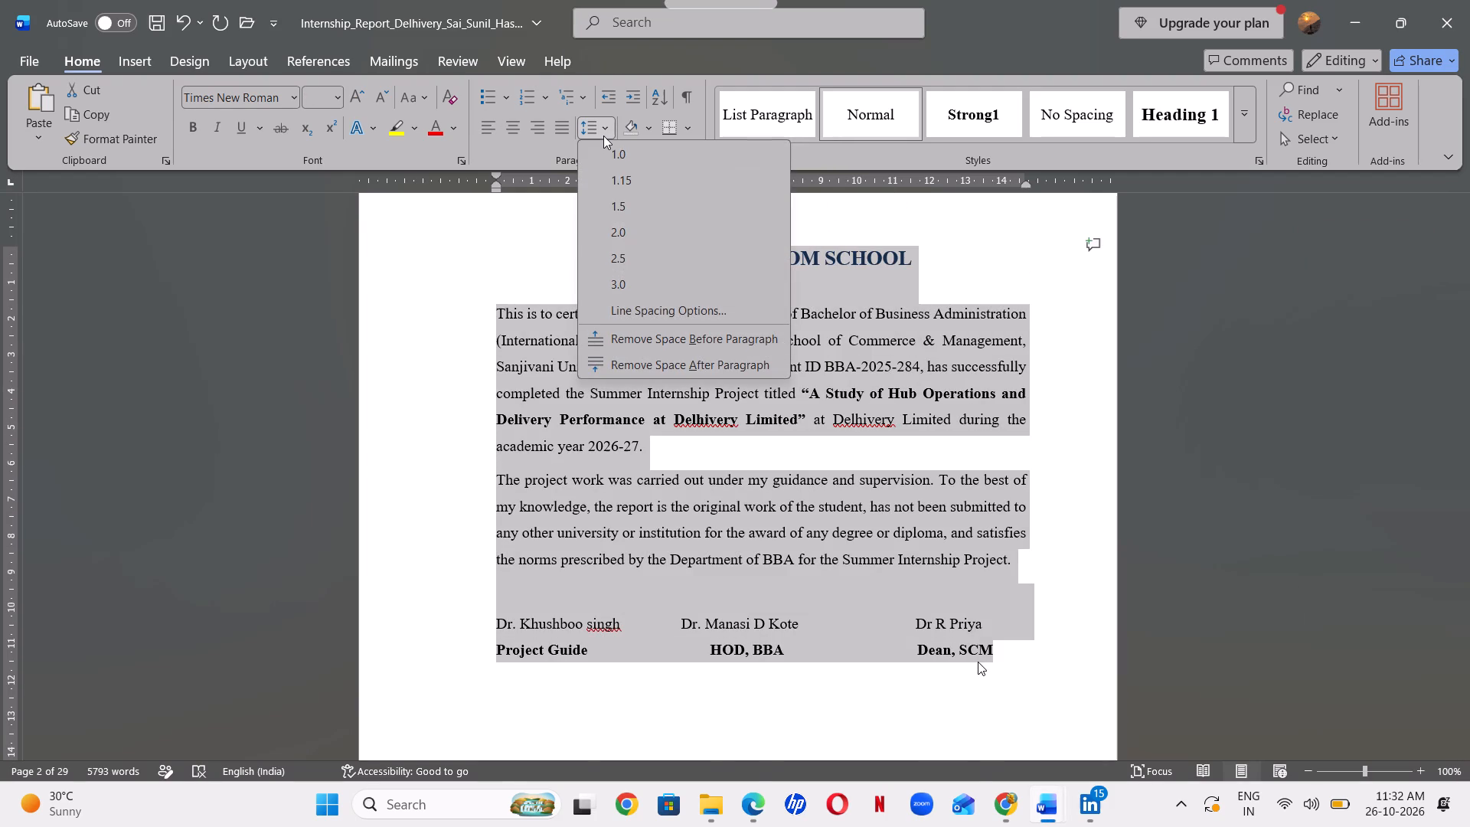
click(635, 209)
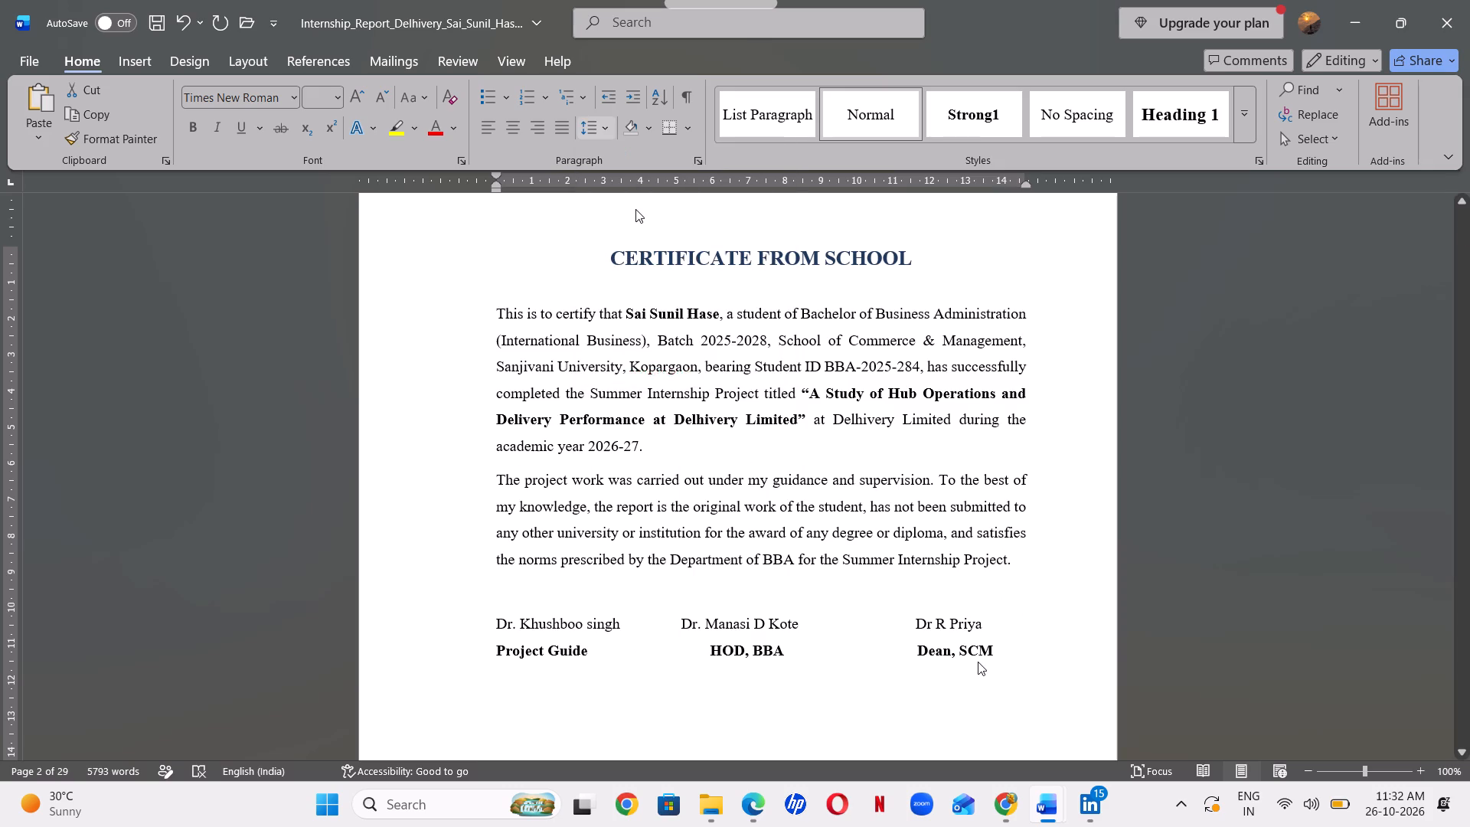
Insert two blank paragraphs between the certificate's last body paragraph and the signature block.
click(1040, 589)
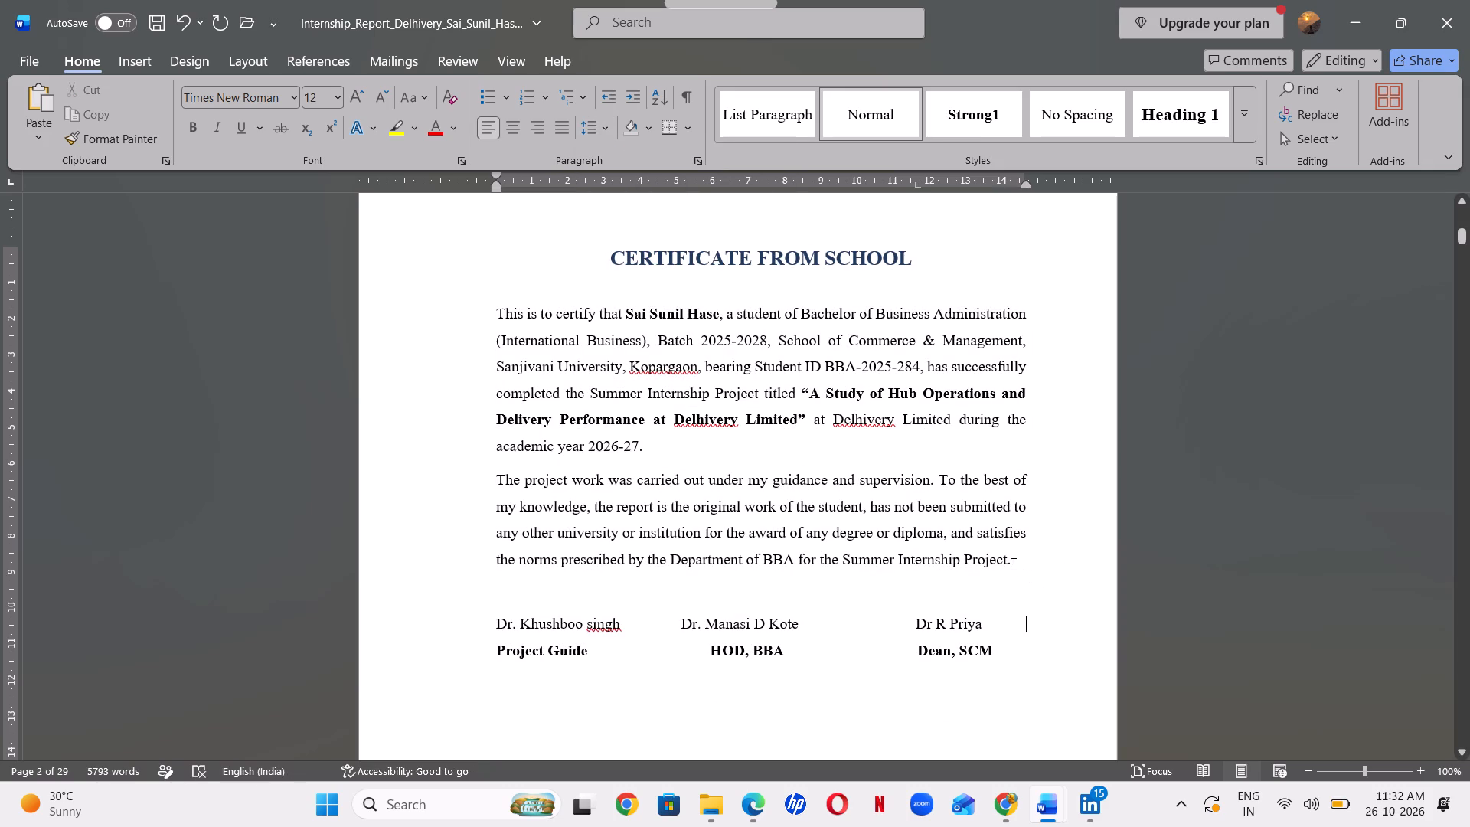
click(1008, 560)
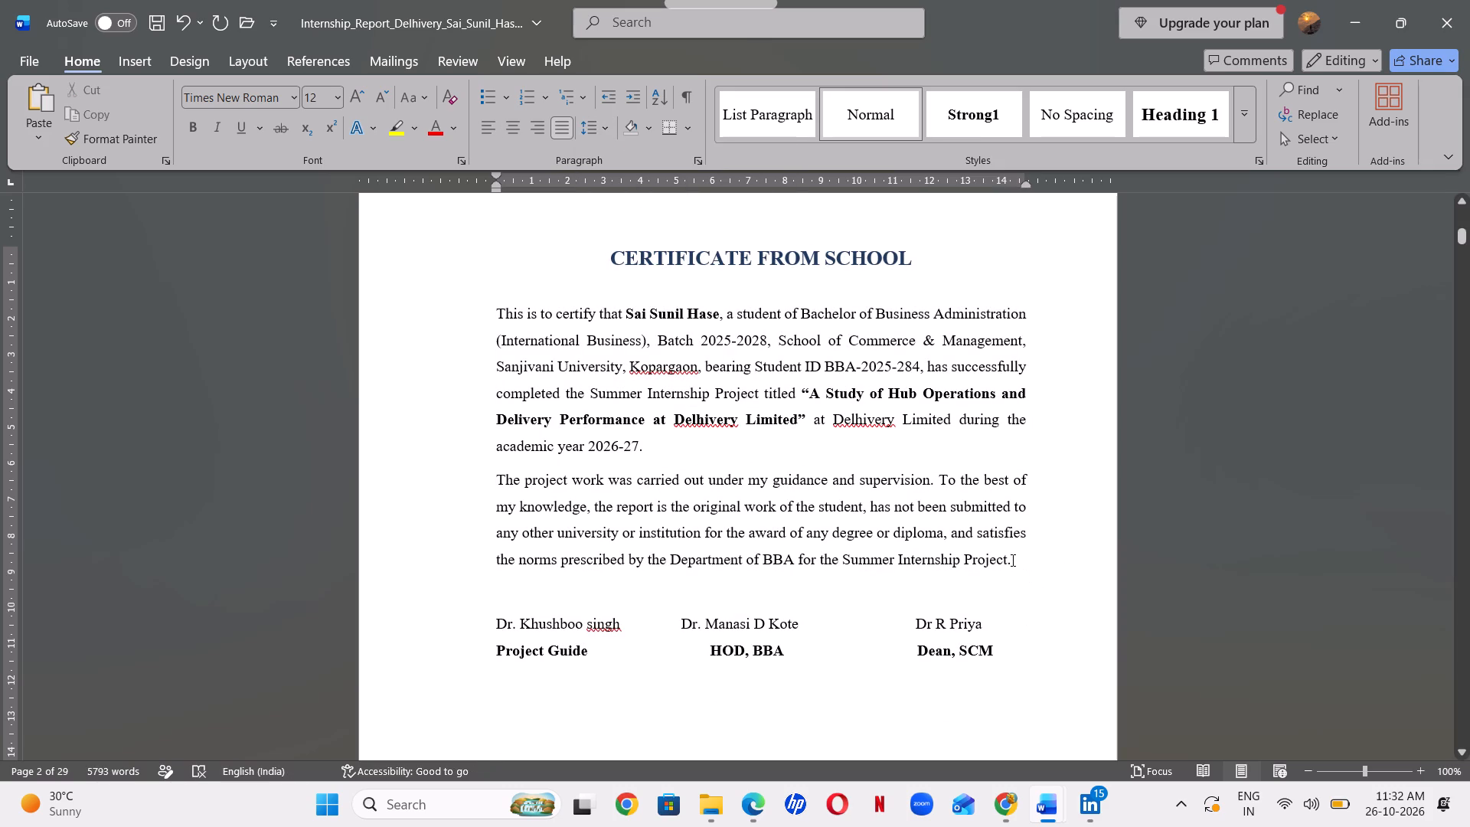
click(1011, 560)
key(Return)
key(Return)
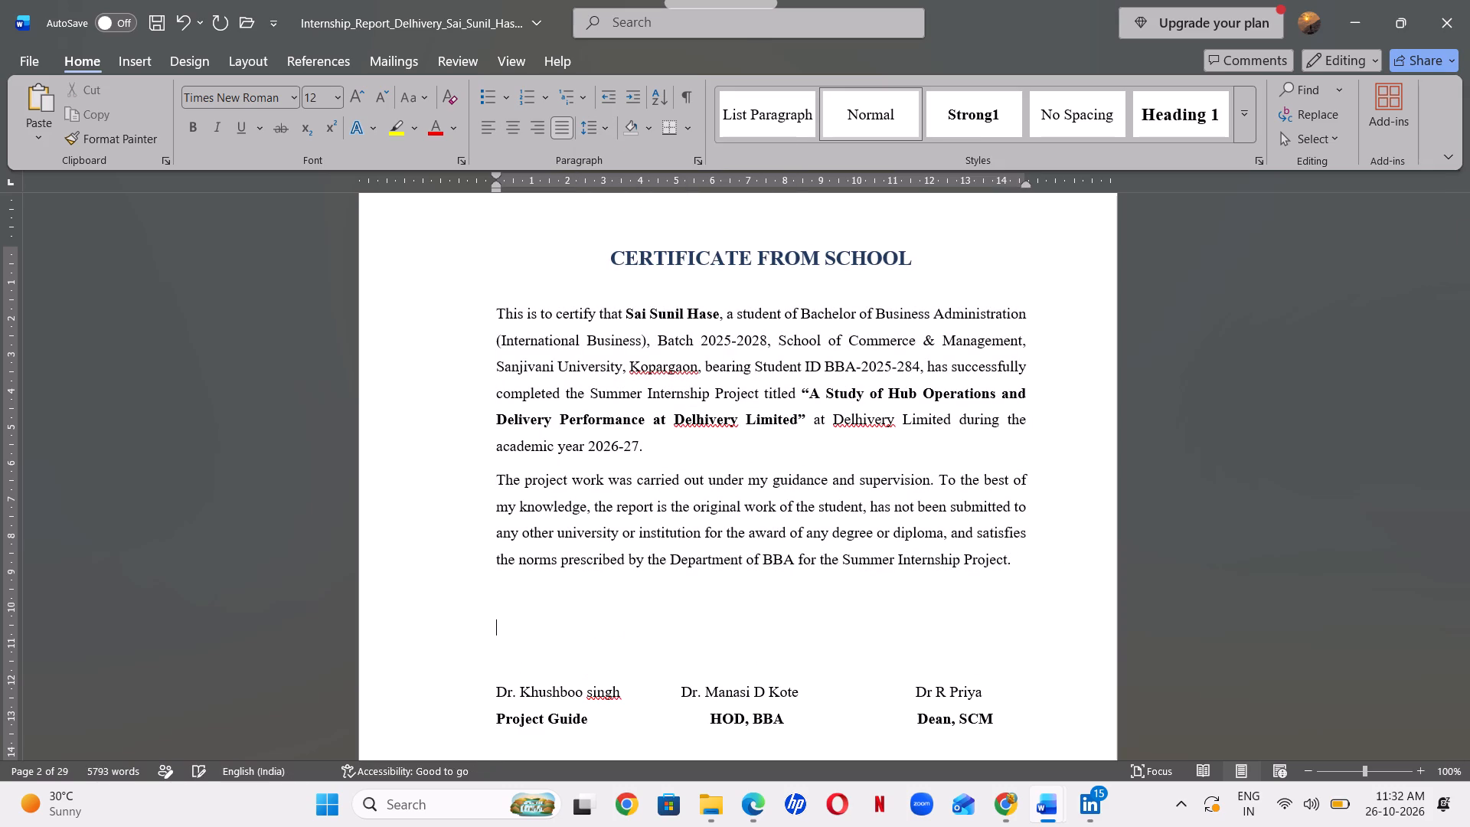
Delete the "BBA (International Business), 2025-2028" line beneath the student's name on the Acknowledgment page.
click(1437, 646)
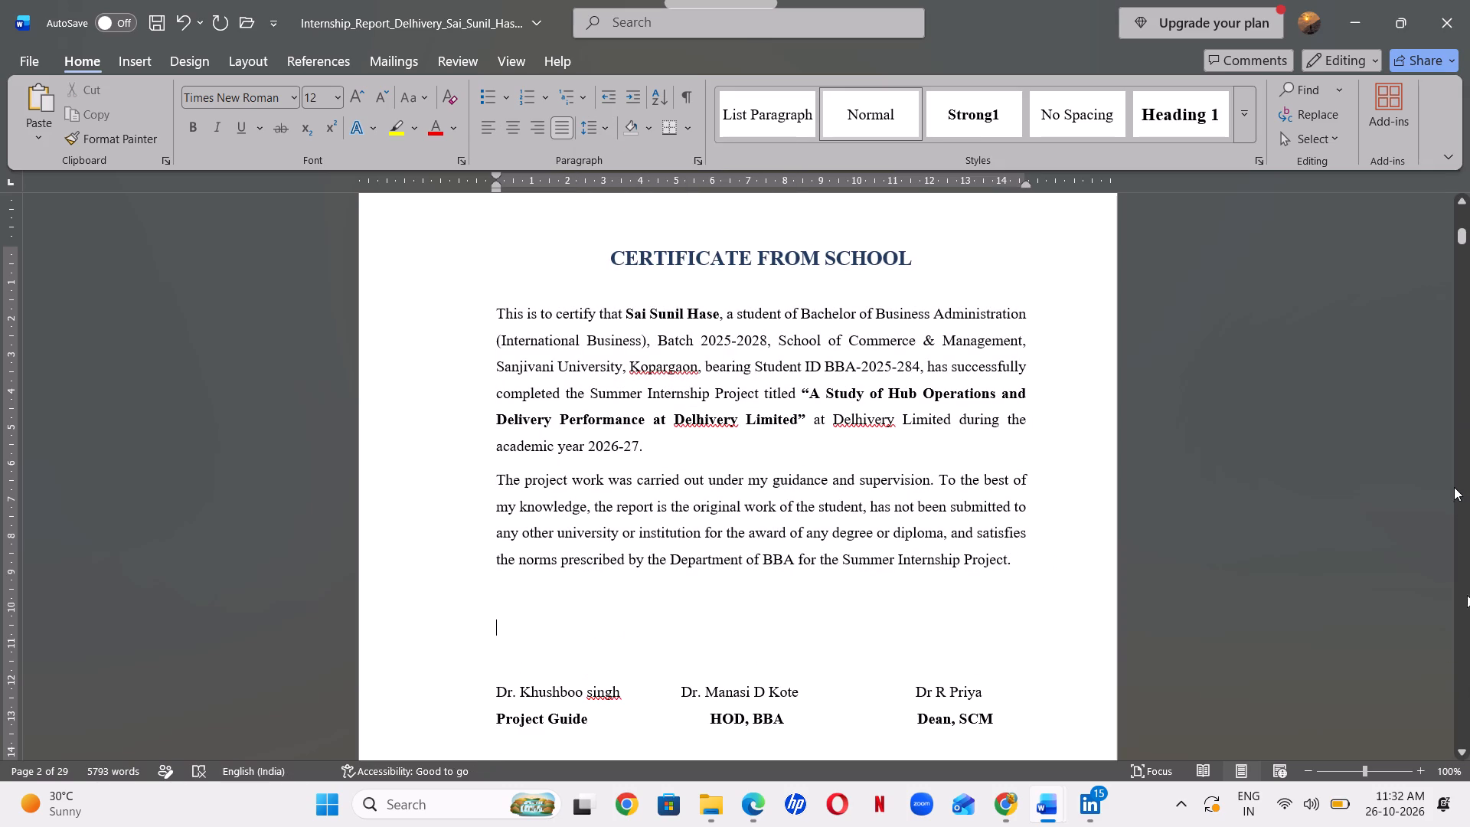
triple_click(1463, 740)
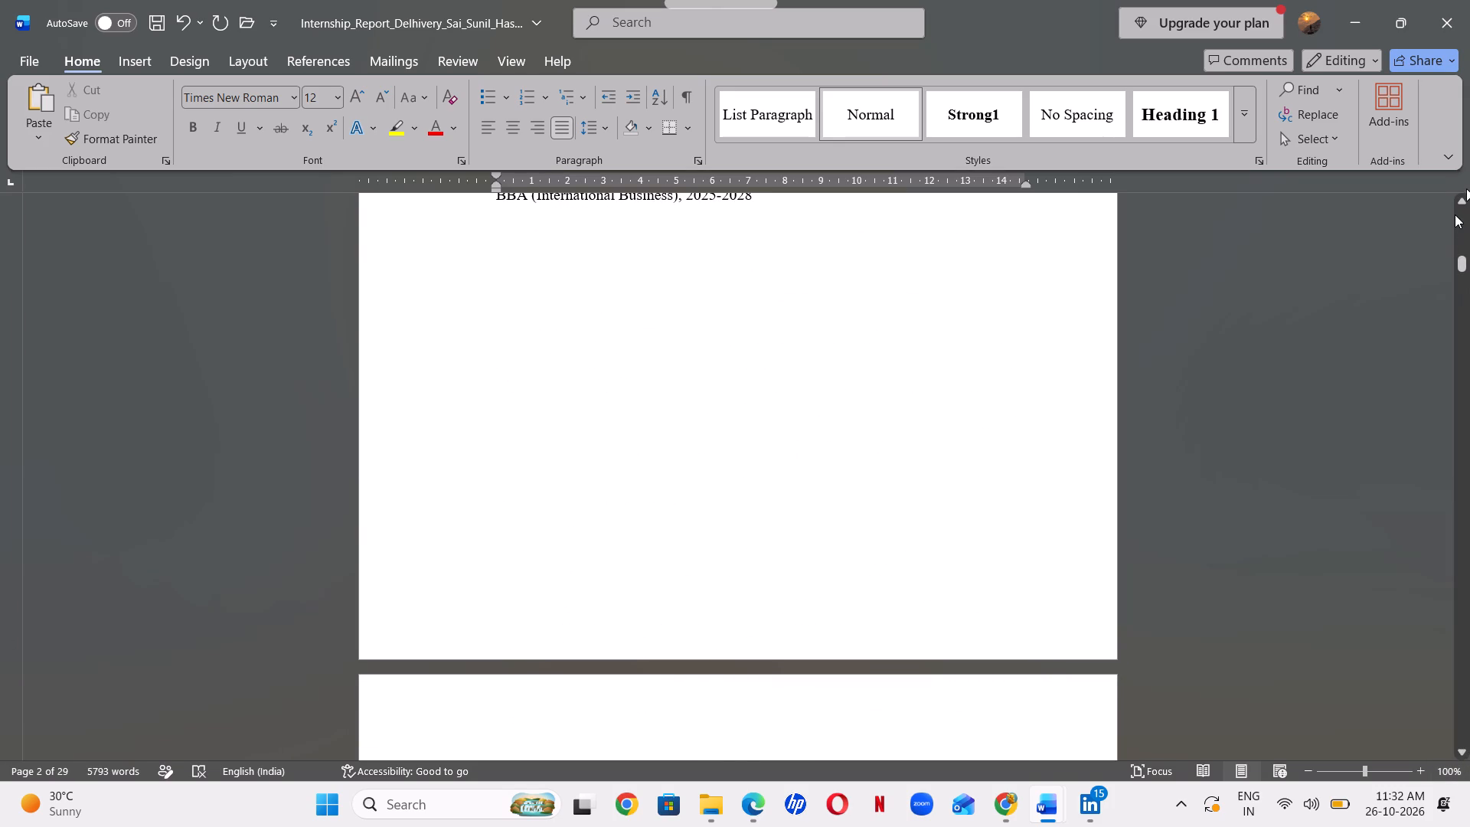
click(1464, 194)
click(1464, 194)
triple_click(1464, 194)
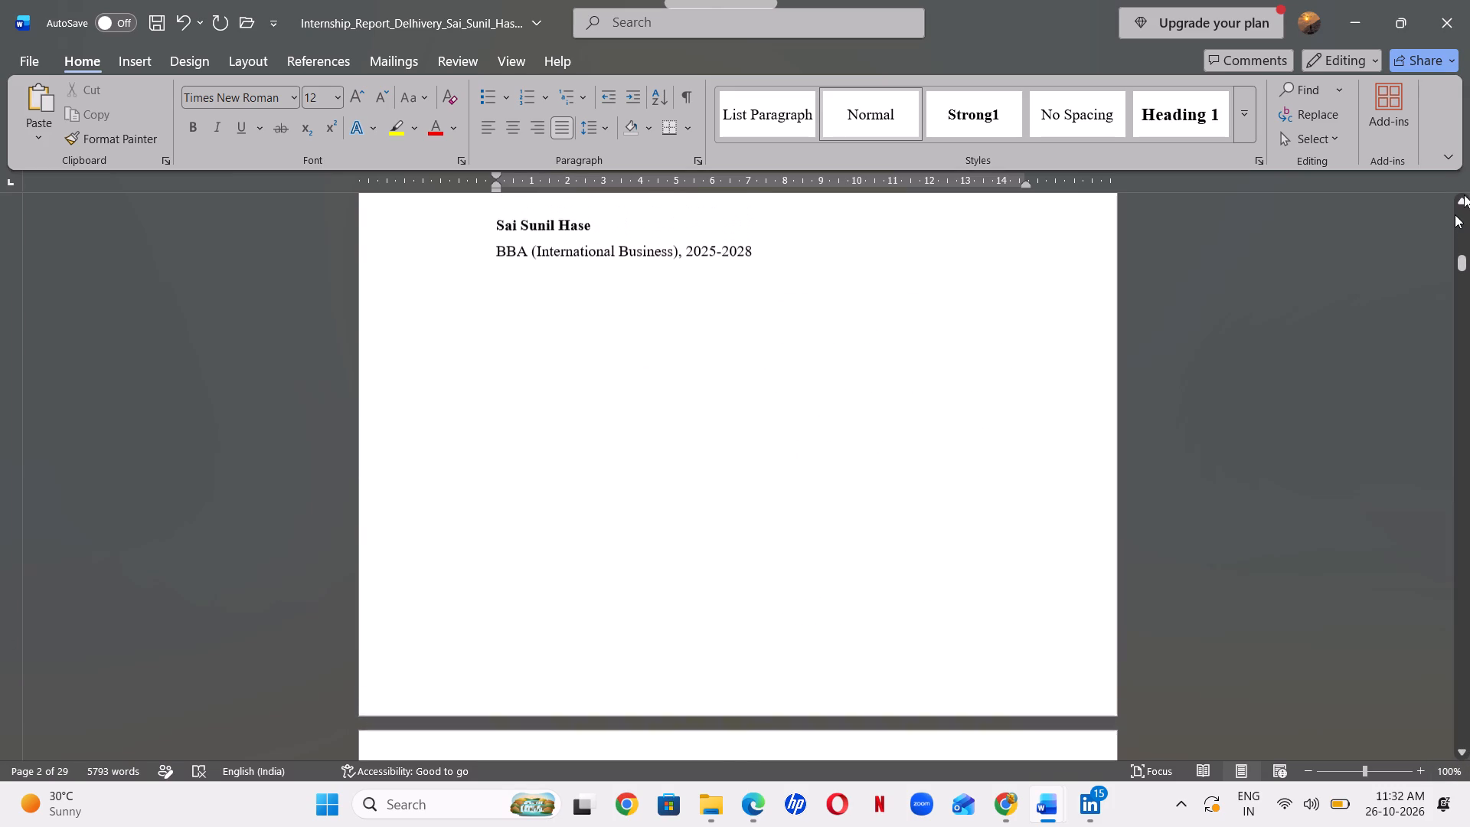
click(1464, 194)
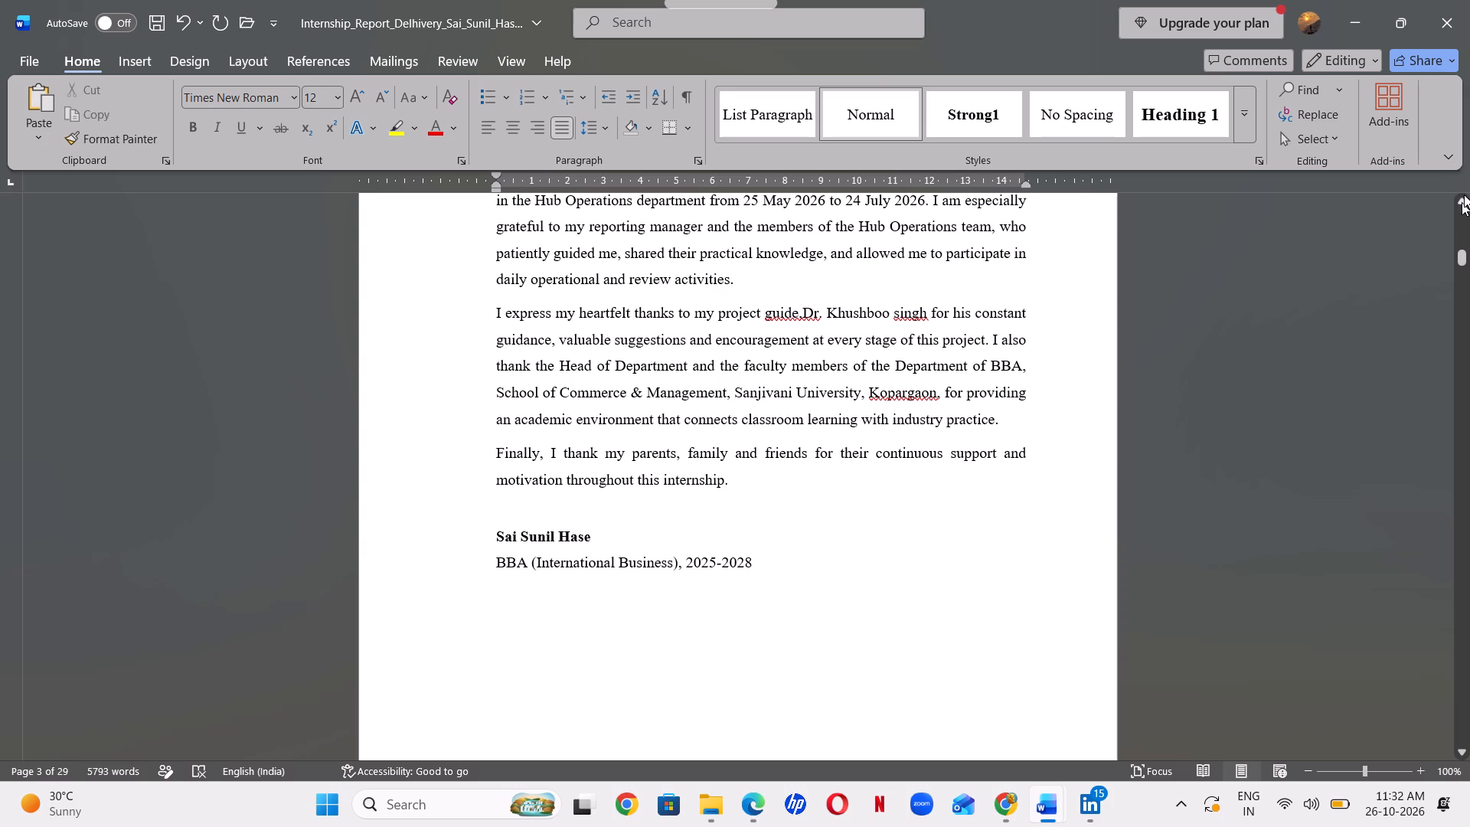
triple_click(1462, 201)
drag(1462, 201, 1464, 194)
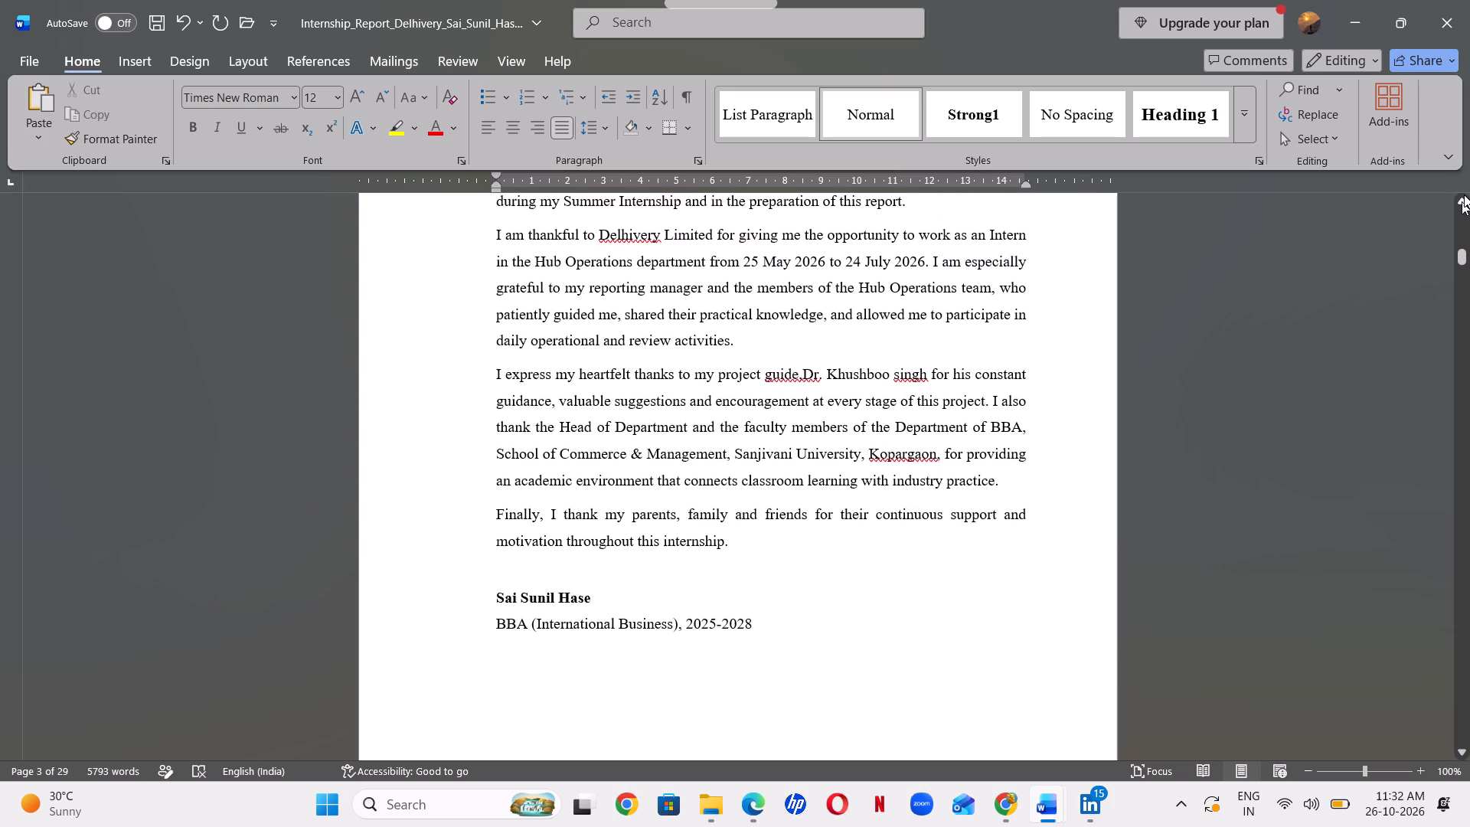
drag(1464, 194, 1456, 208)
triple_click(1456, 208)
click(1456, 208)
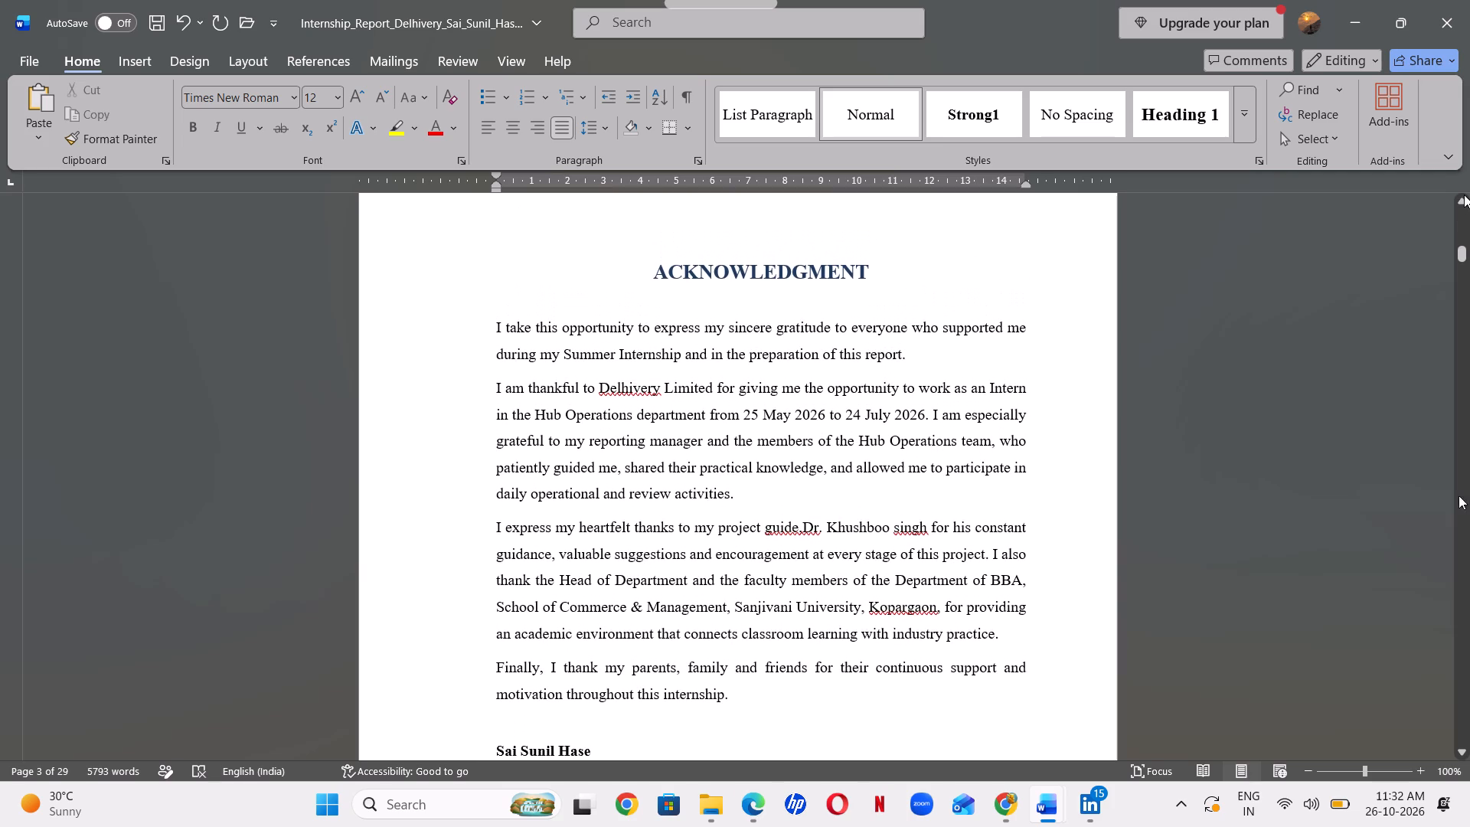
triple_click(1462, 750)
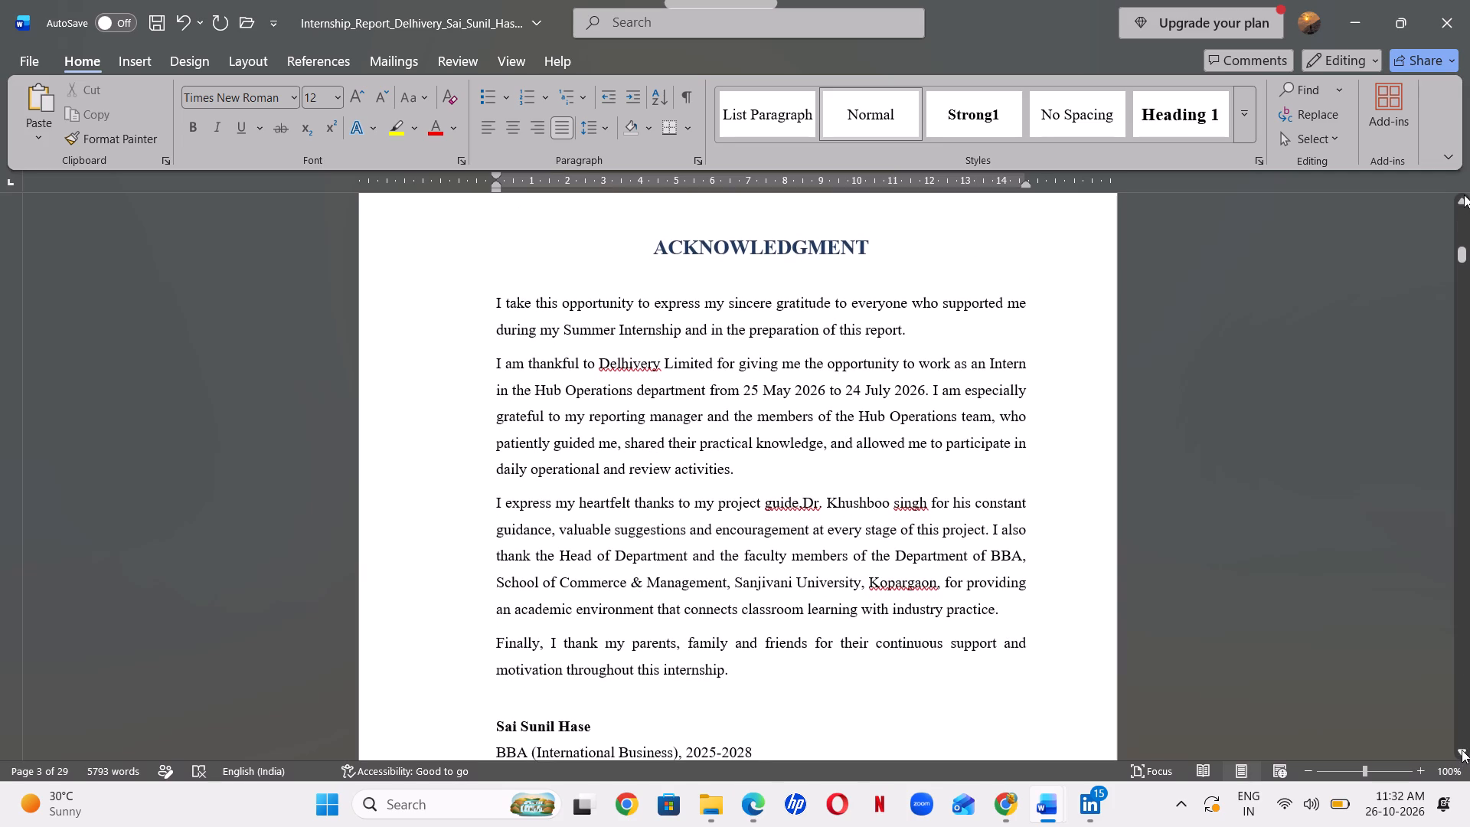
double_click(1462, 750)
drag(1462, 750, 933, 721)
click(768, 685)
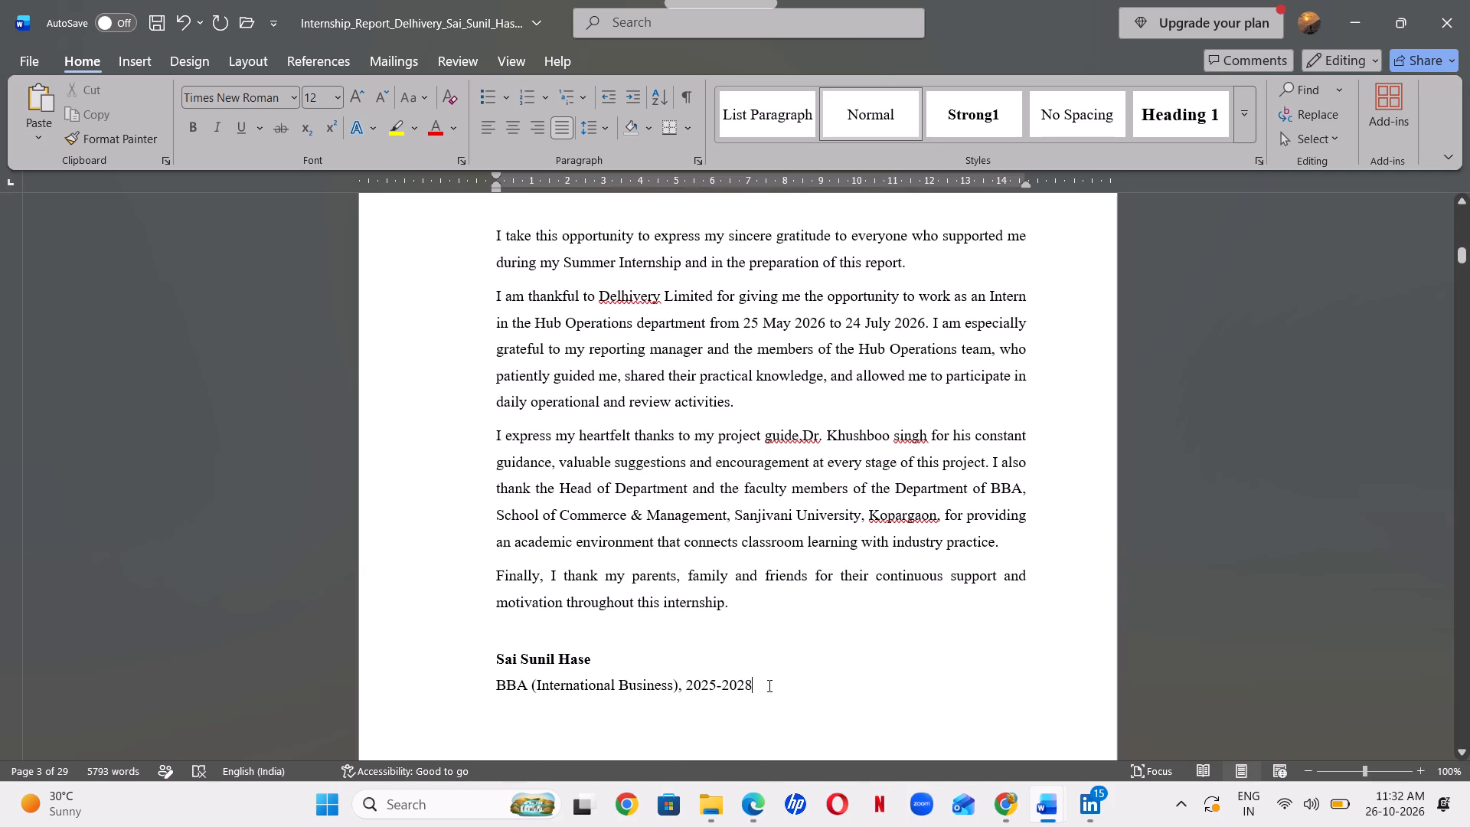
key(BackSpace)
key(BackSpace)
key(BackSpace)
key(BackSpace)
key(BackSpace)
key(BackSpace)
key(BackSpace)
key(BackSpace)
key(BackSpace)
key(BackSpace)
key(BackSpace)
key(BackSpace)
key(BackSpace)
key(BackSpace)
key(BackSpace)
key(BackSpace)
key(BackSpace)
key(BackSpace)
key(BackSpace)
key(BackSpace)
key(BackSpace)
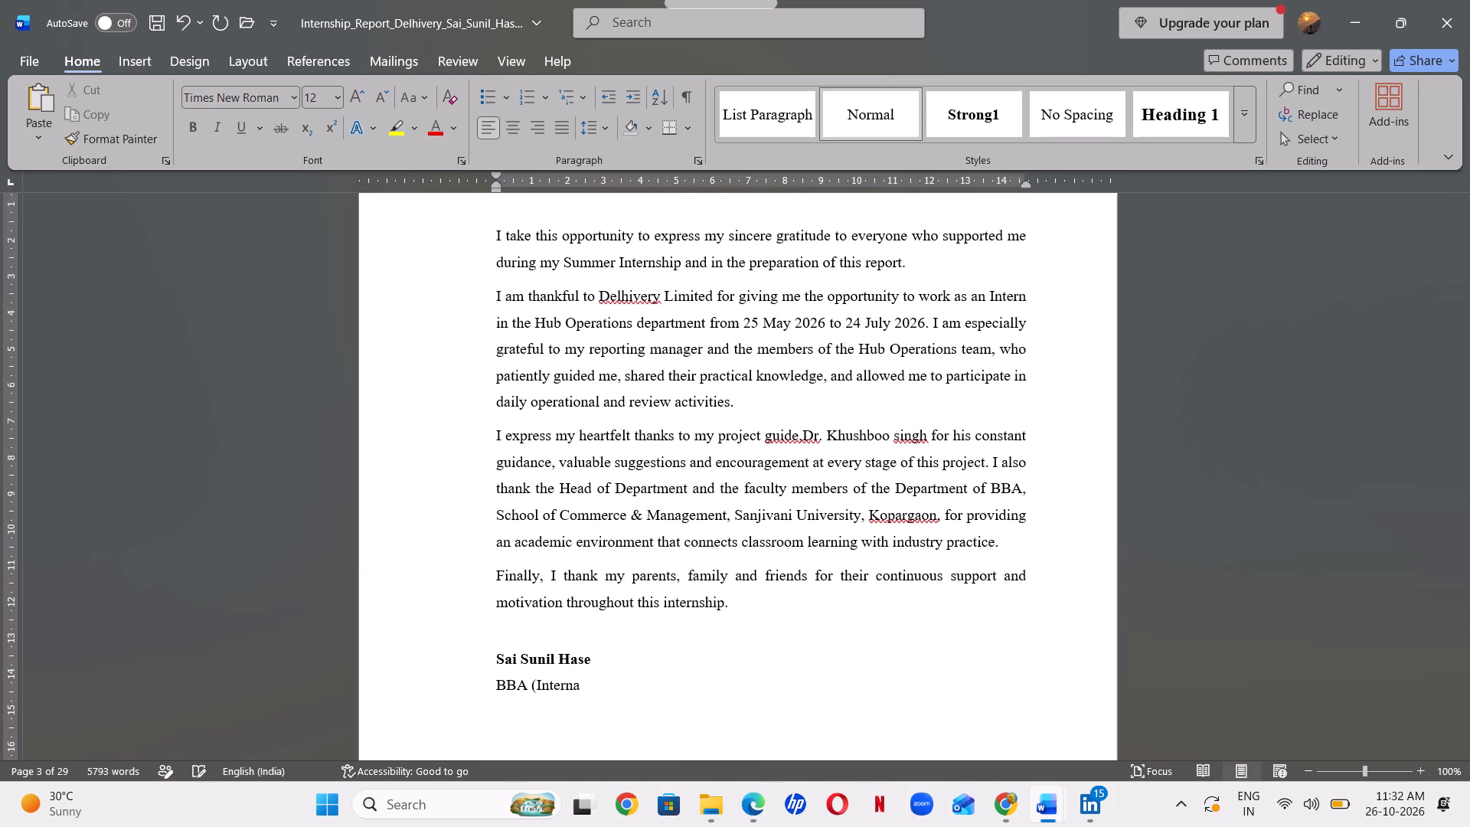
key(BackSpace)
key(BackSpace)
key(BackSpace)
key(BackSpace)
key(BackSpace)
key(BackSpace)
key(BackSpace)
key(BackSpace)
key(BackSpace)
key(BackSpace)
key(BackSpace)
key(BackSpace)
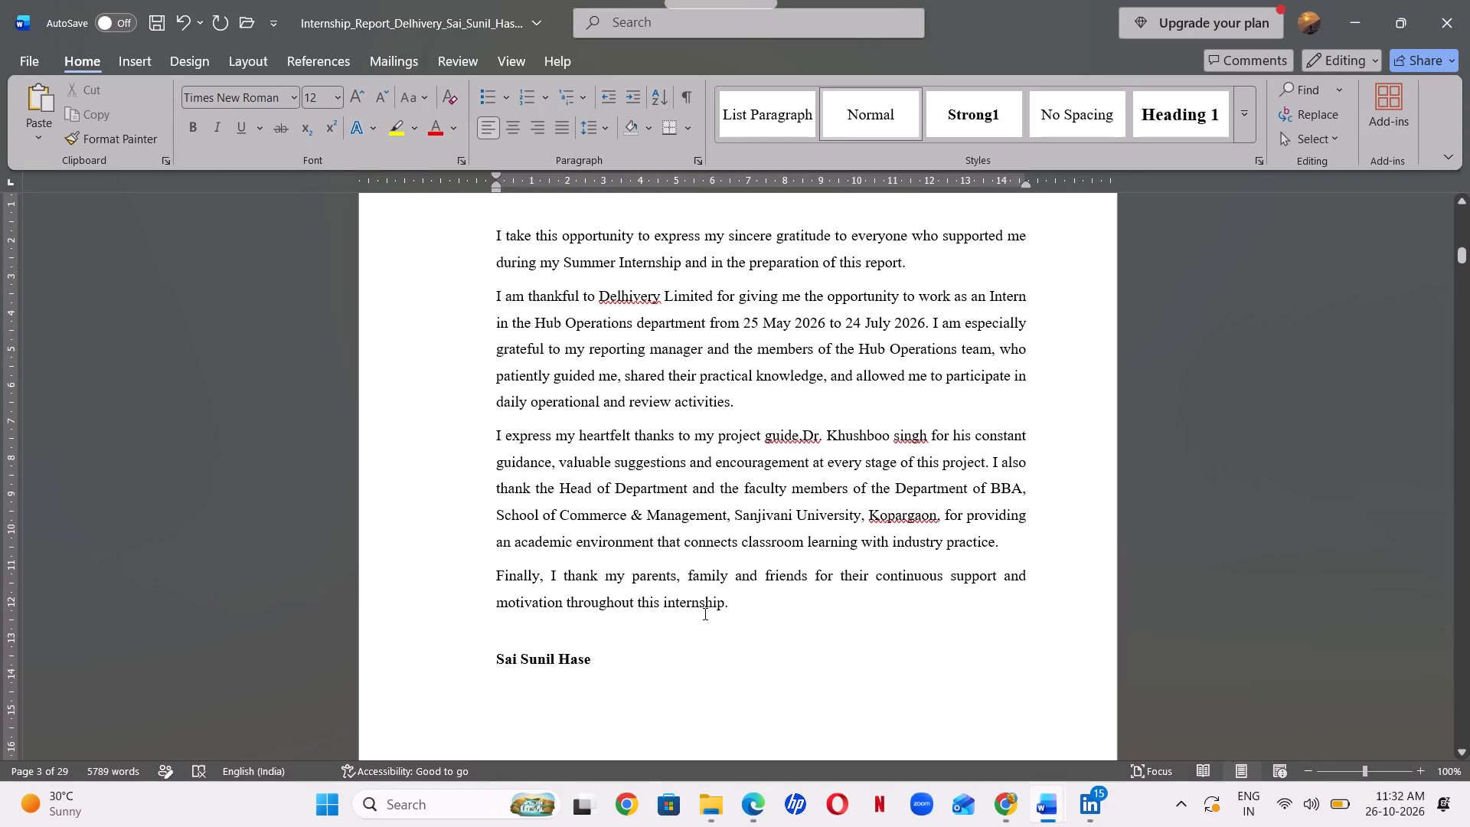
Insert one blank paragraph after the Acknowledgment's closing sentence, above the student's name.
click(734, 608)
key(Return)
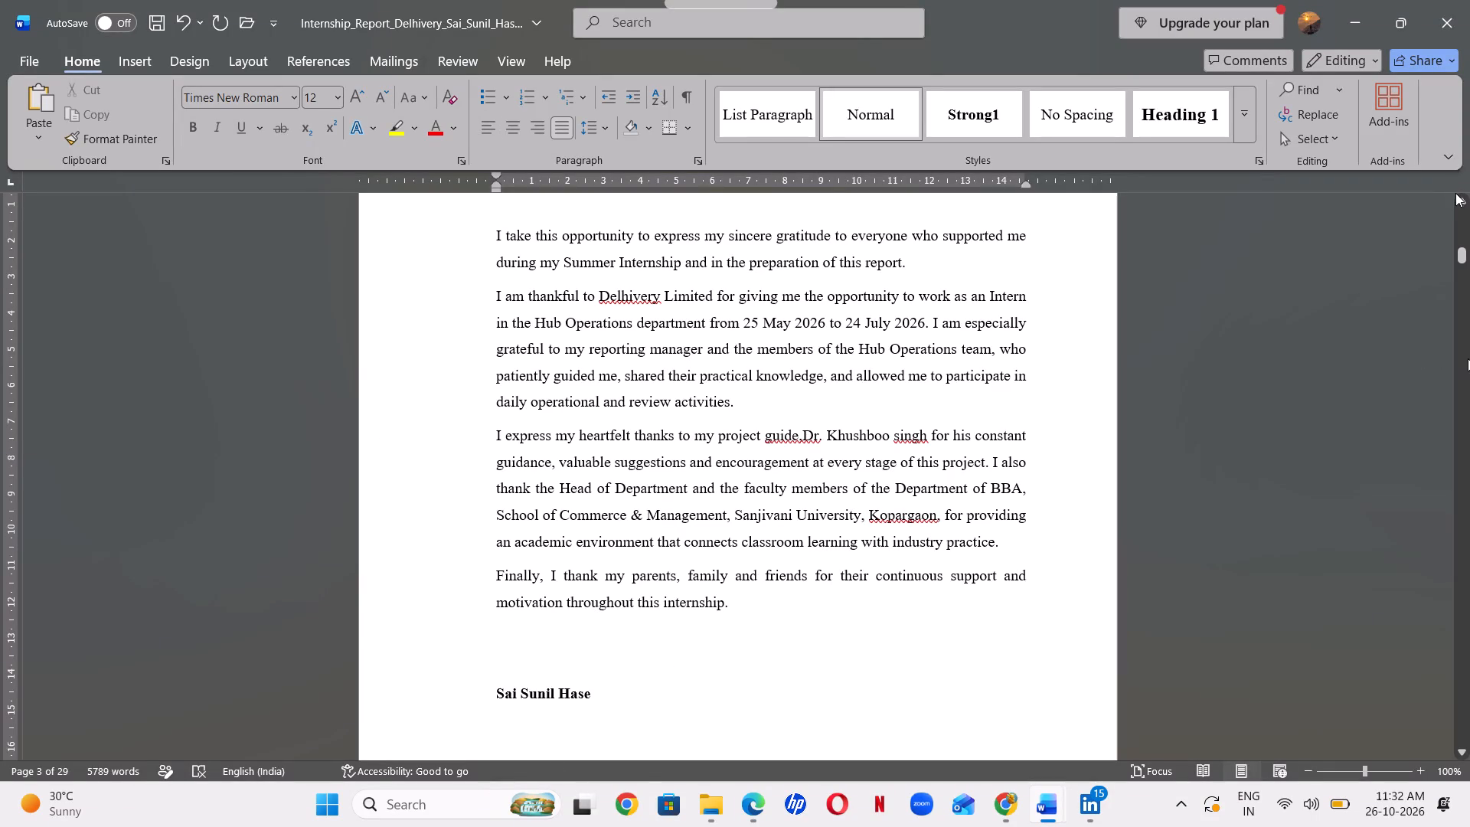
Apply 1.5 line spacing to the whole Acknowledgment text, from its heading through the student's name.
click(1460, 198)
click(1460, 198)
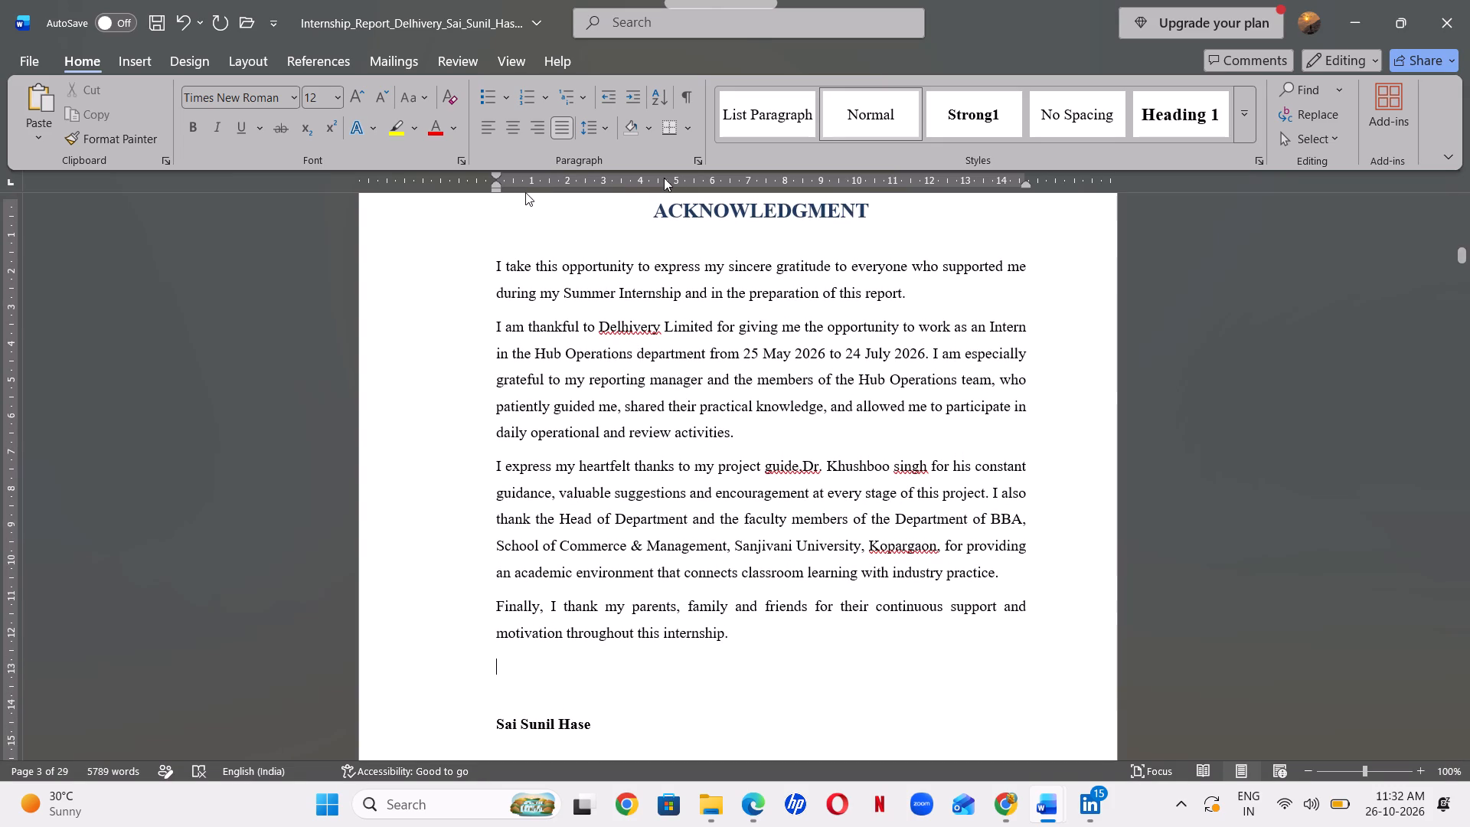
drag(648, 211, 1024, 706)
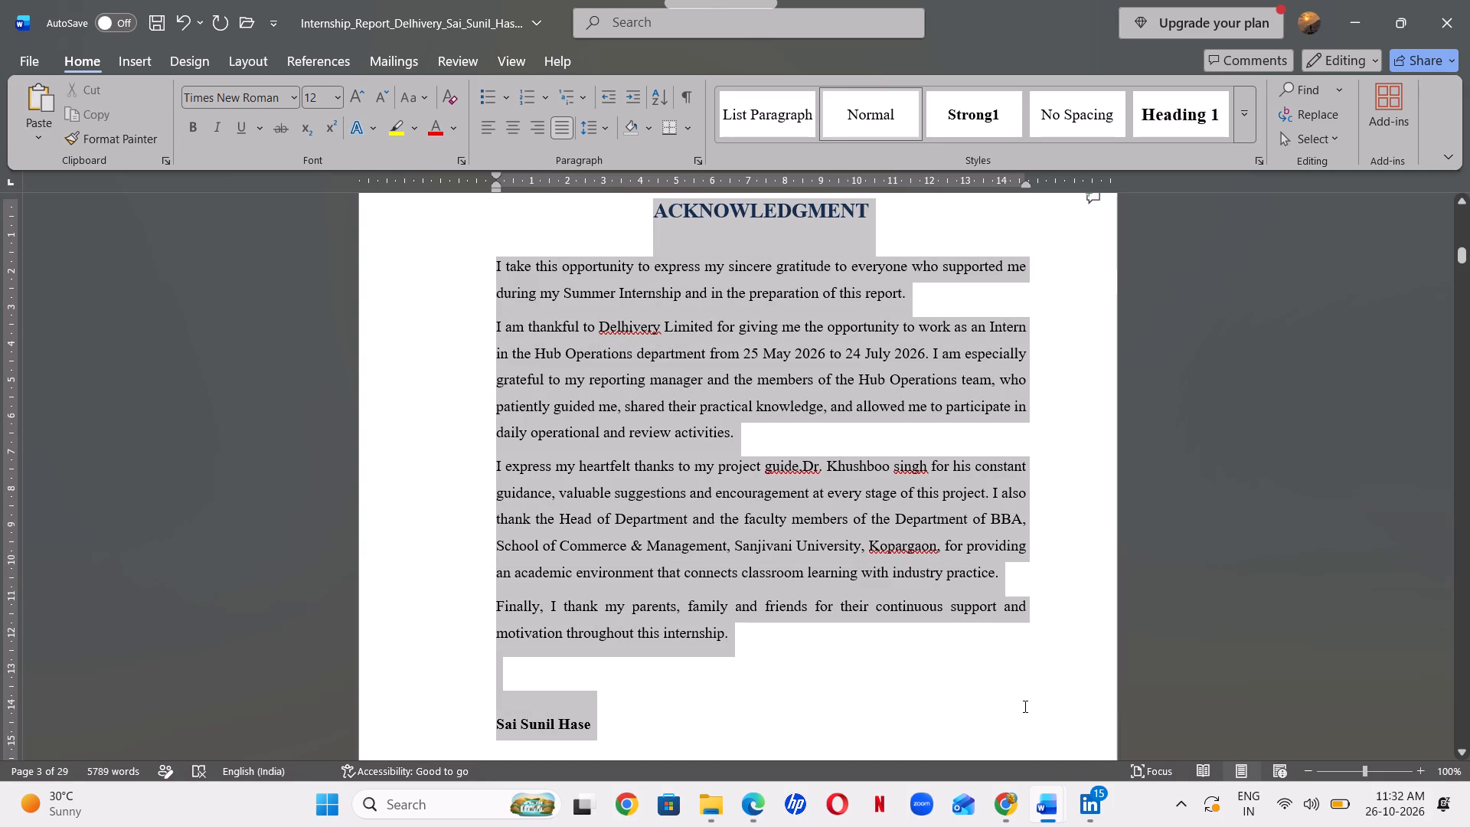
drag(1024, 706, 1021, 715)
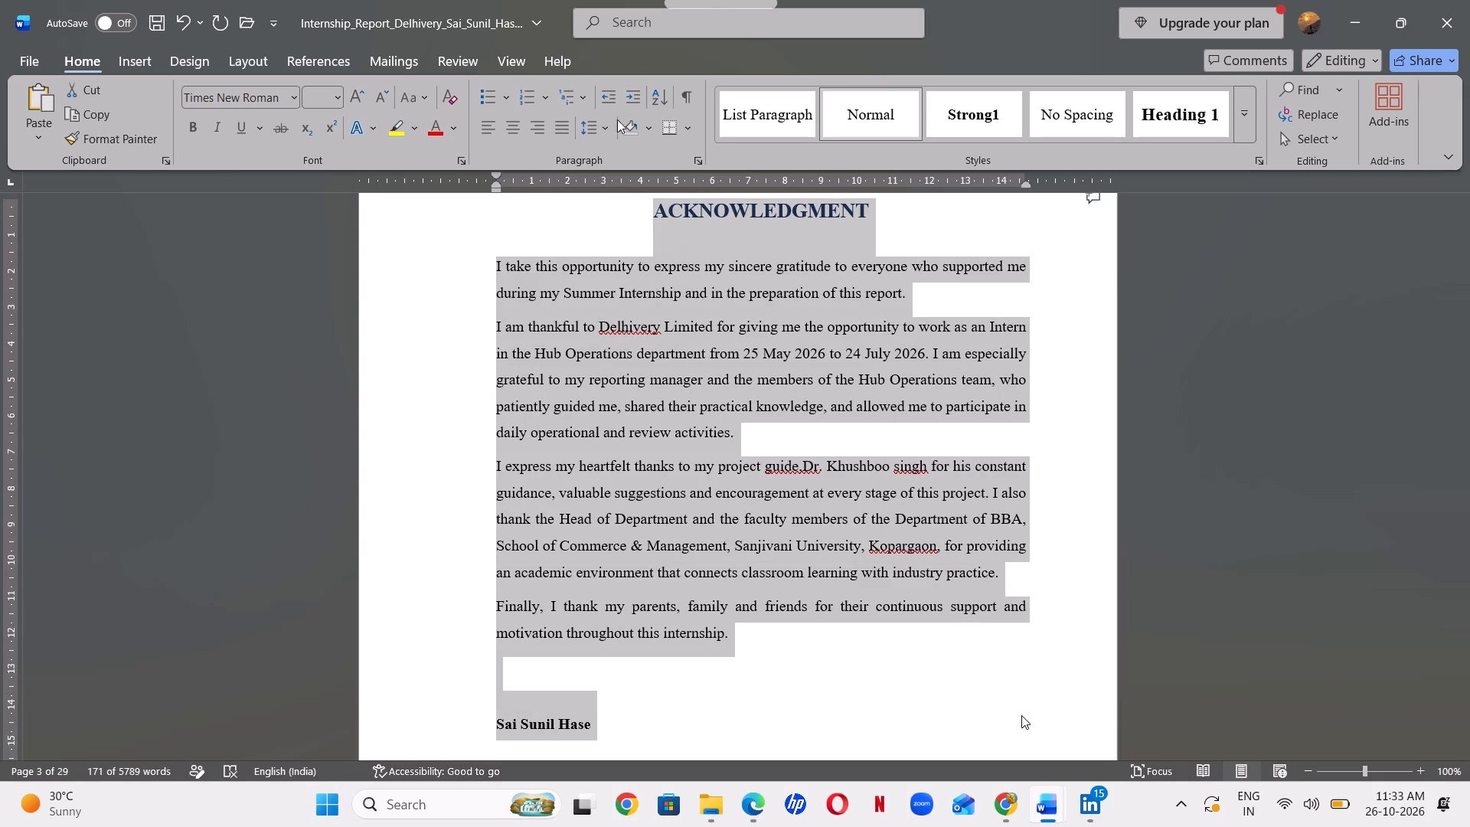
click(603, 126)
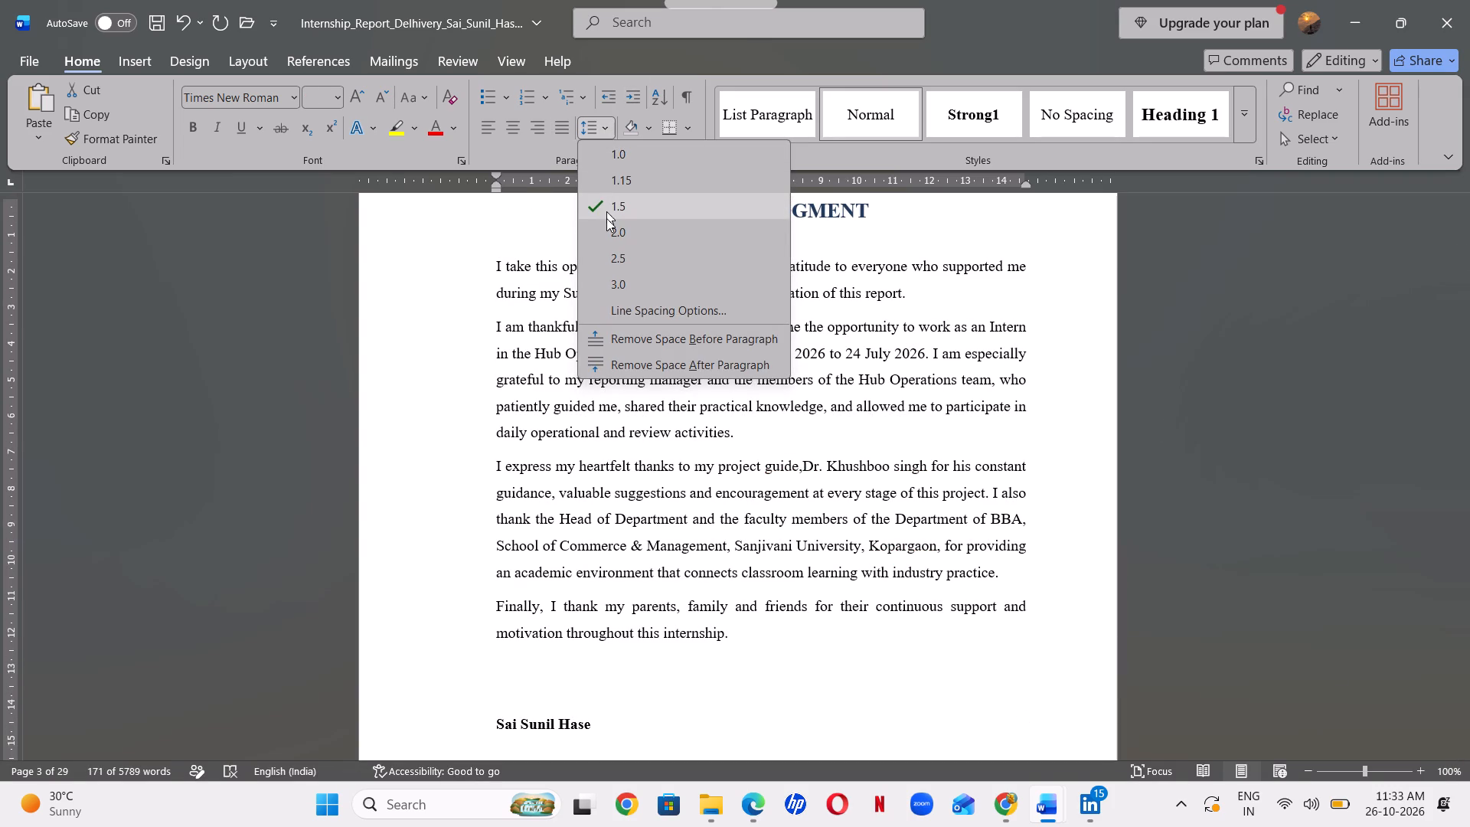
click(609, 198)
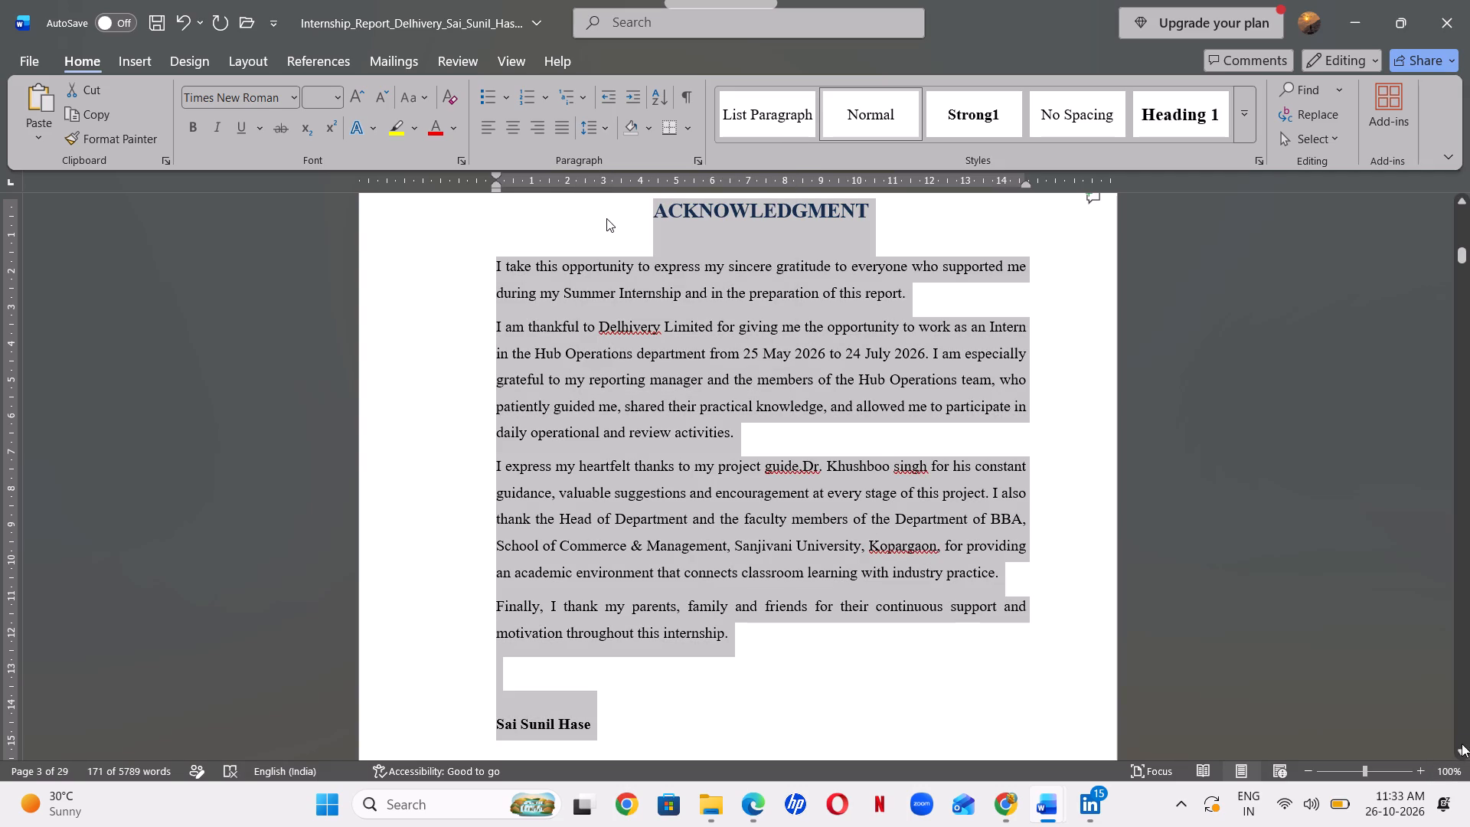
Delete the "Place: Kopargaon" text below the student declaration on page 4.
double_click(1462, 746)
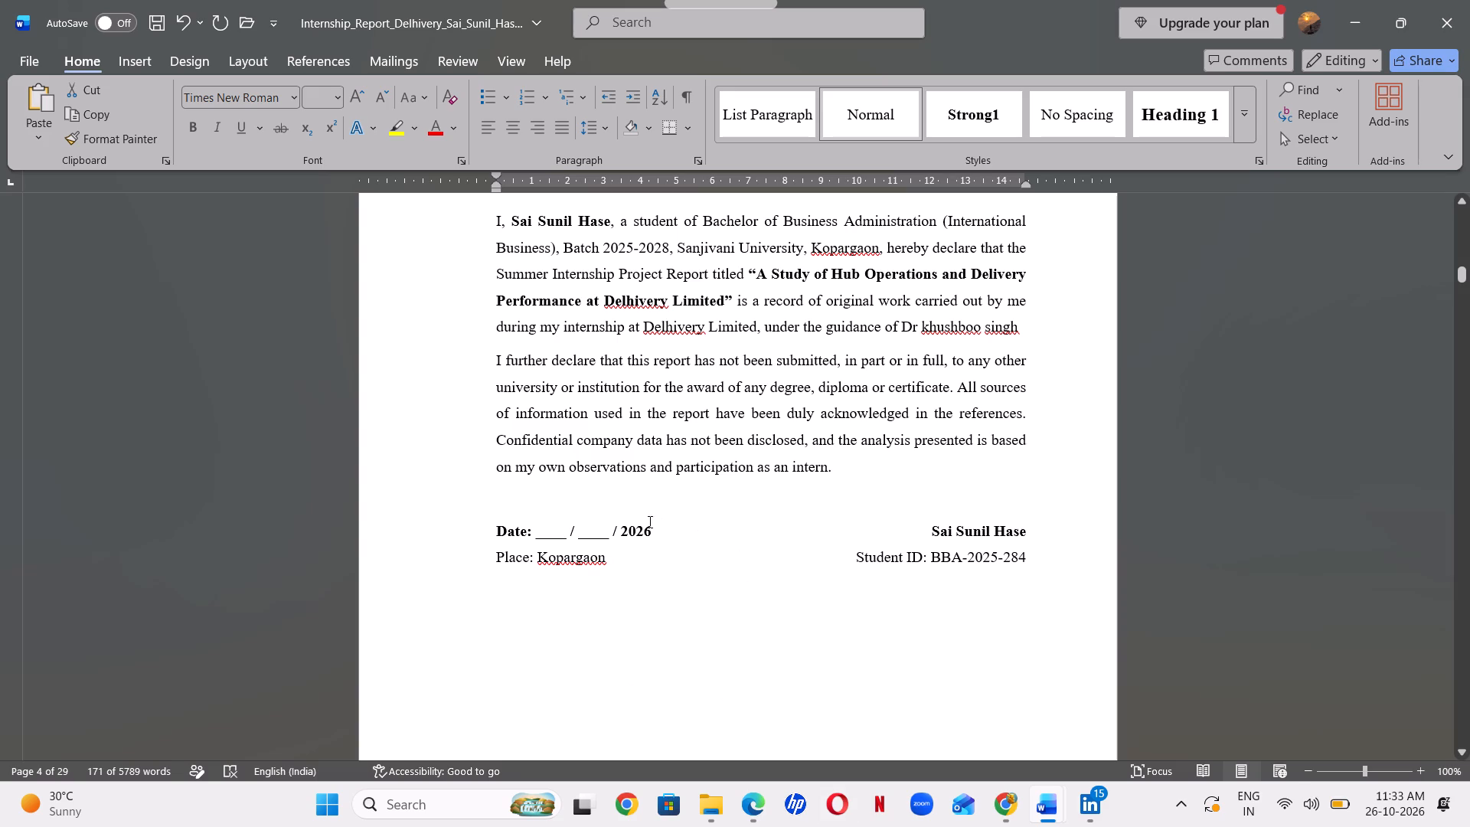
click(619, 561)
key(BackSpace)
key(BackSpace)
key(BackSpace)
key(BackSpace)
key(BackSpace)
key(BackSpace)
key(BackSpace)
key(BackSpace)
key(BackSpace)
key(BackSpace)
key(BackSpace)
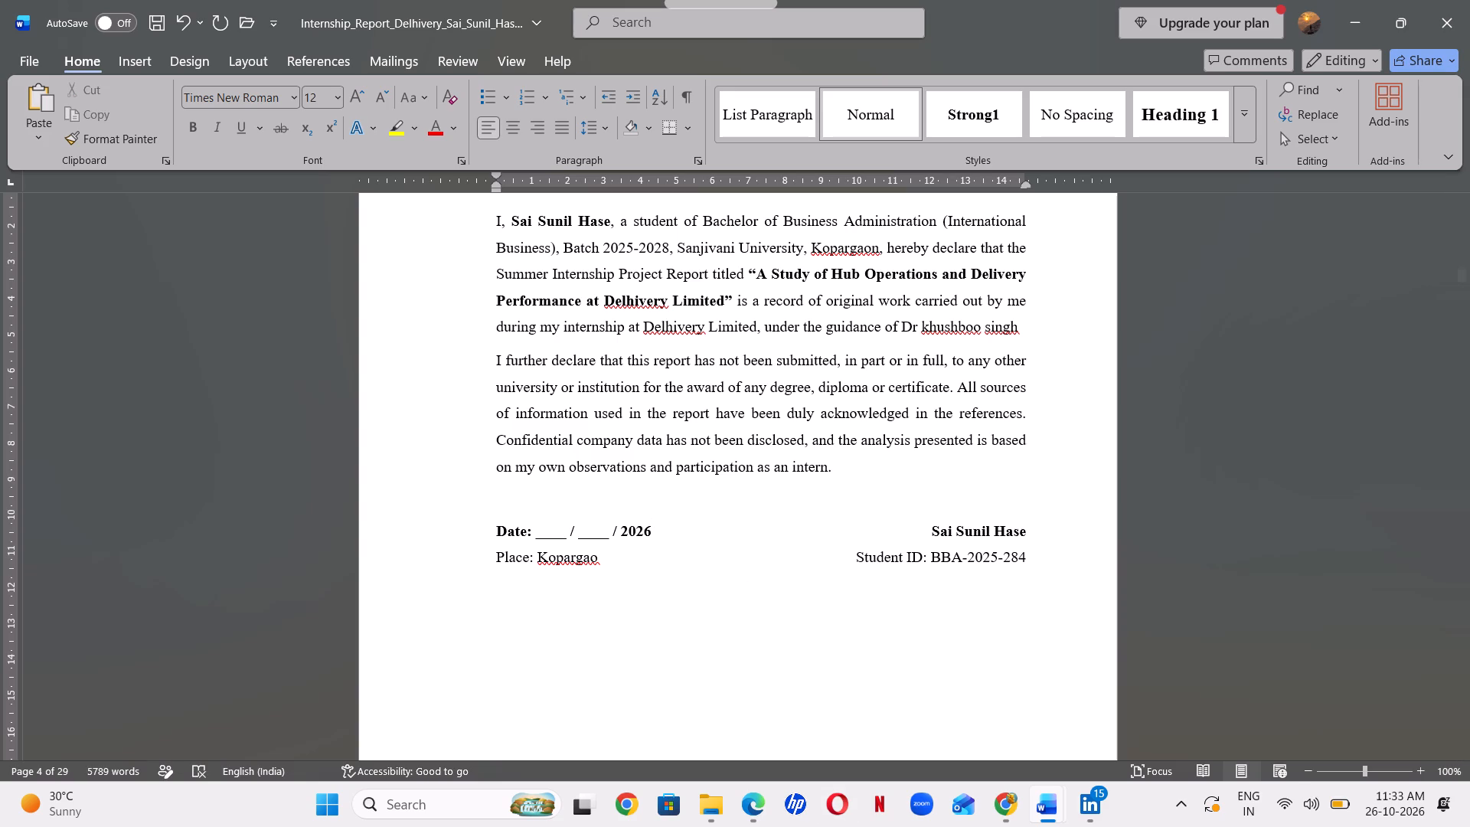
key(BackSpace)
key(BackSpace)
key(BackSpace)
key(BackSpace)
key(BackSpace)
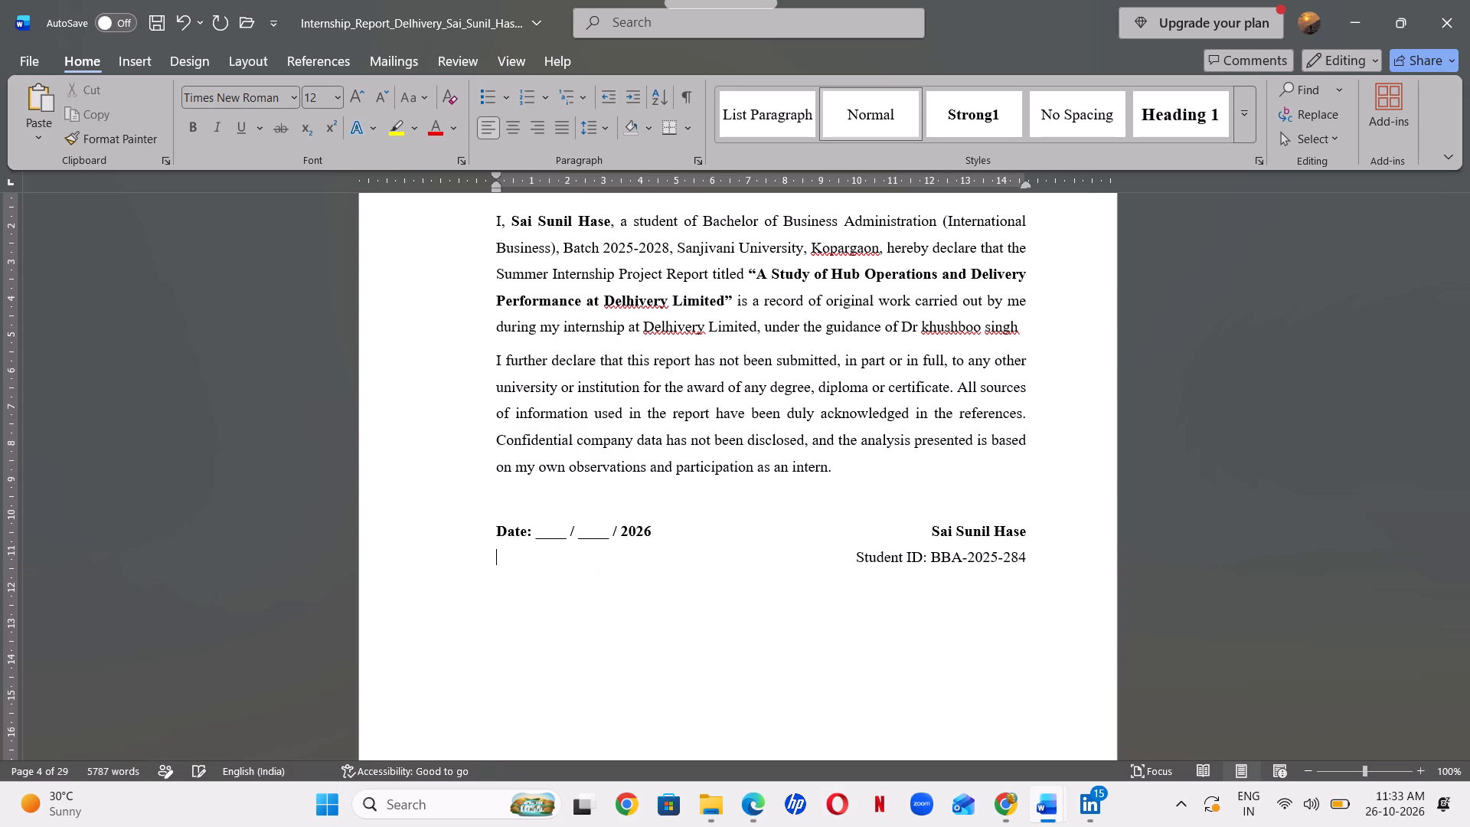
Delete the whole Date entry with its blanks and year below the student declaration.
click(655, 524)
key(BackSpace)
key(BackSpace)
key(BackSpace)
key(BackSpace)
key(BackSpace)
key(BackSpace)
key(BackSpace)
key(BackSpace)
key(BackSpace)
key(BackSpace)
key(BackSpace)
key(BackSpace)
key(BackSpace)
key(BackSpace)
key(BackSpace)
key(BackSpace)
key(BackSpace)
key(BackSpace)
key(BackSpace)
key(BackSpace)
key(BackSpace)
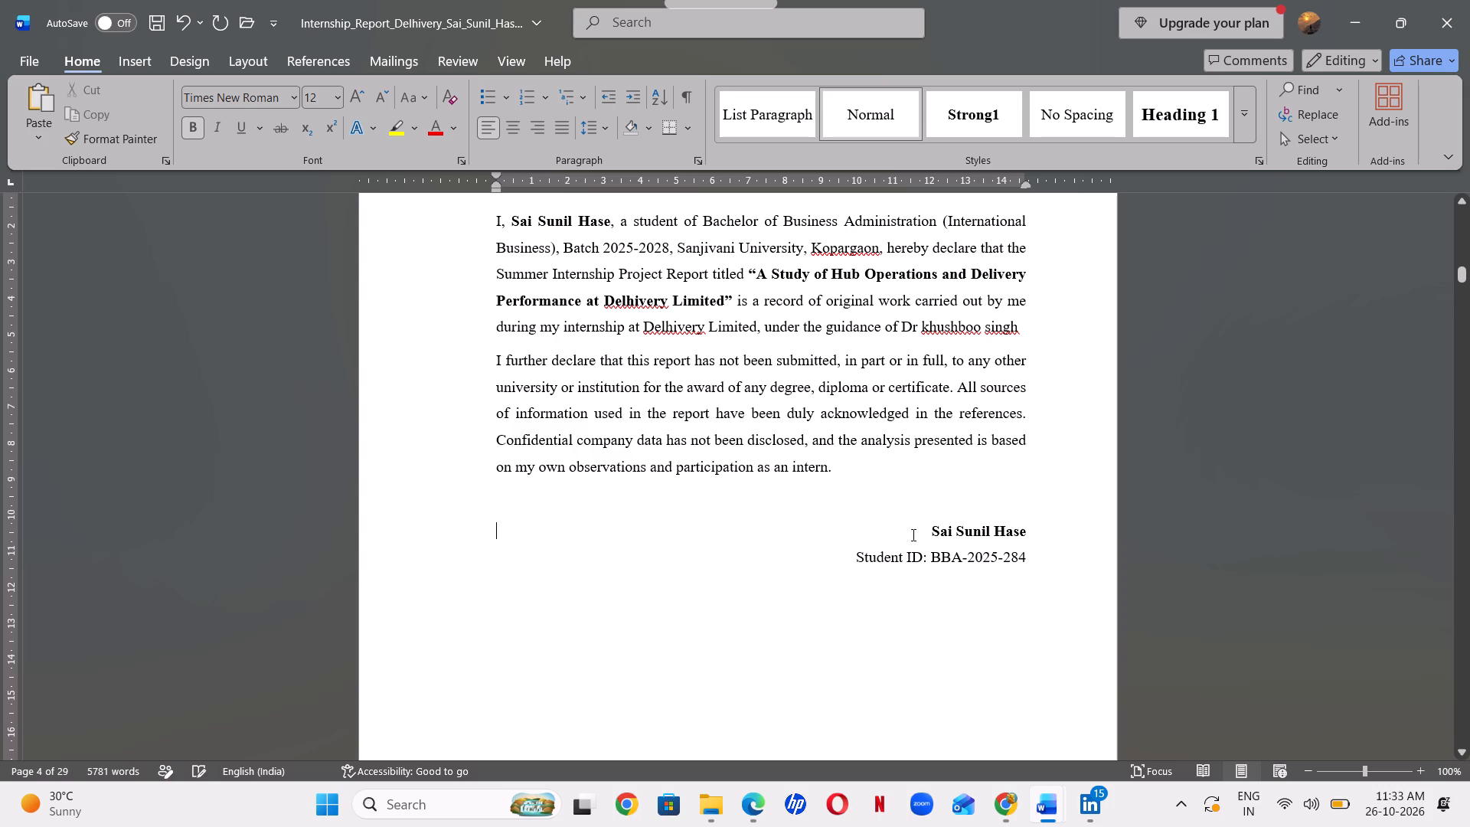
Centre the student's name and Student ID lines beneath the declaration.
drag(936, 525, 1057, 583)
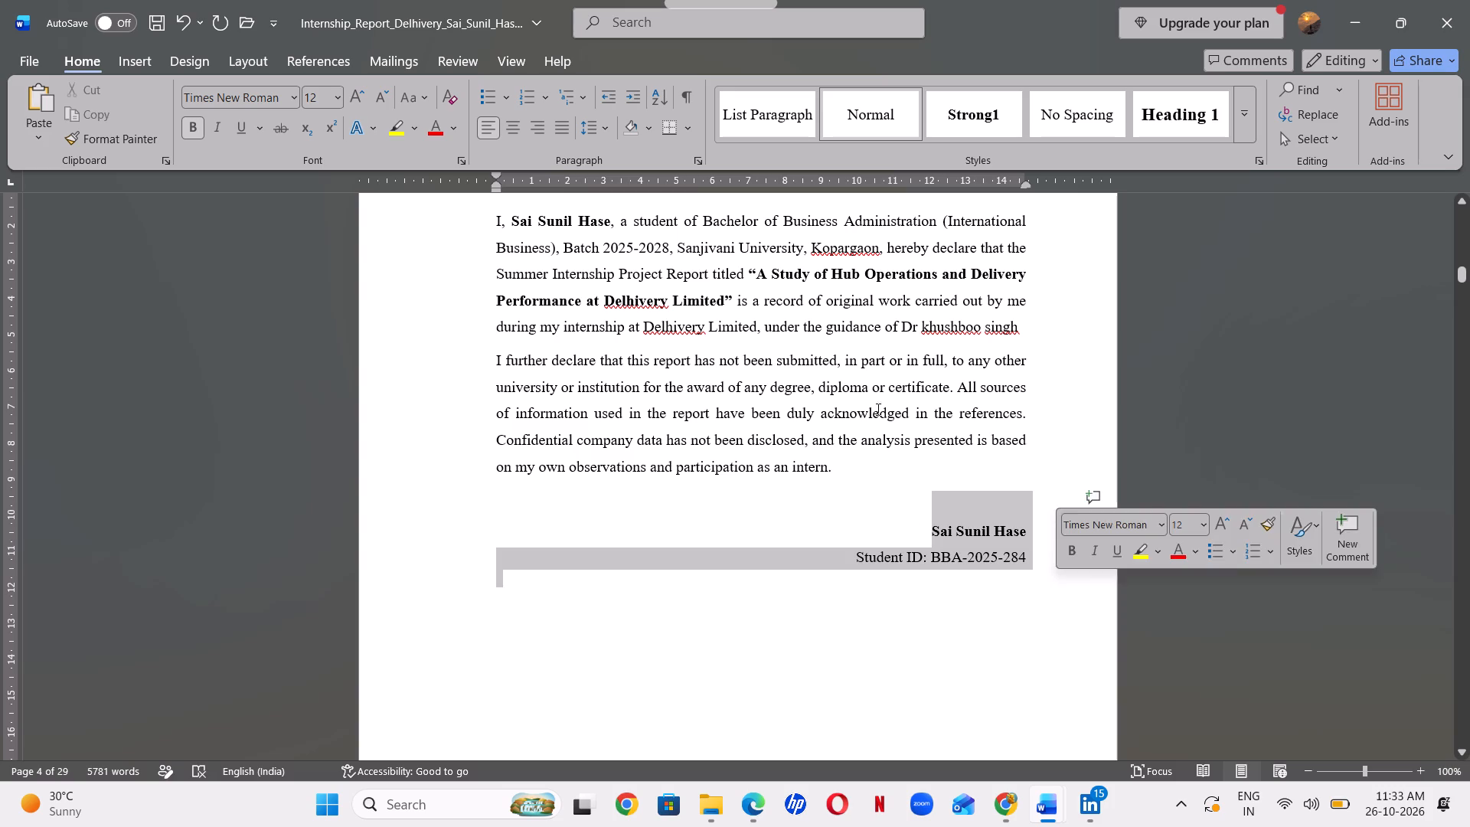
click(517, 125)
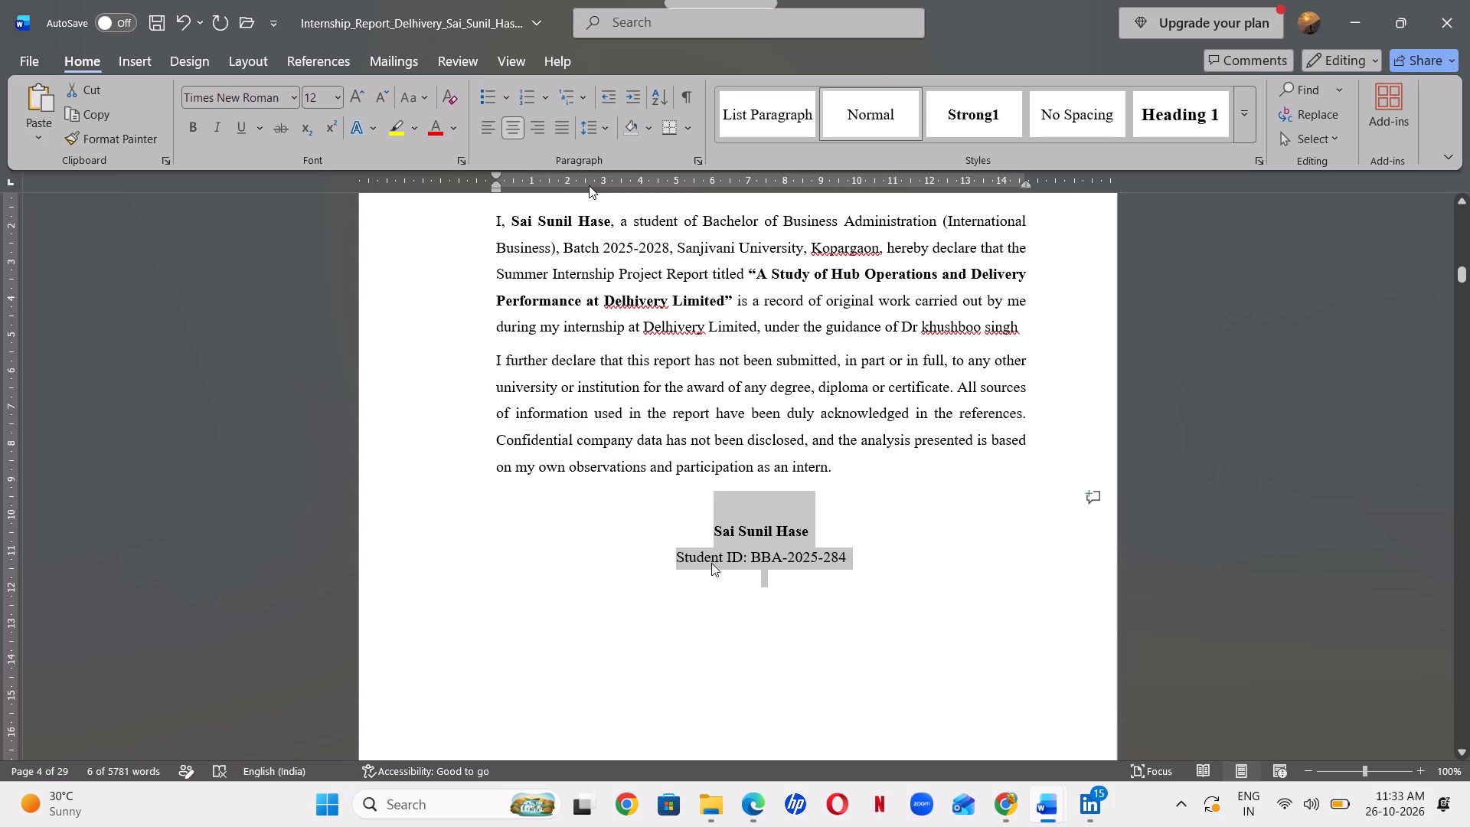
Left-align the student's name and Student ID lines beneath the declaration.
click(709, 578)
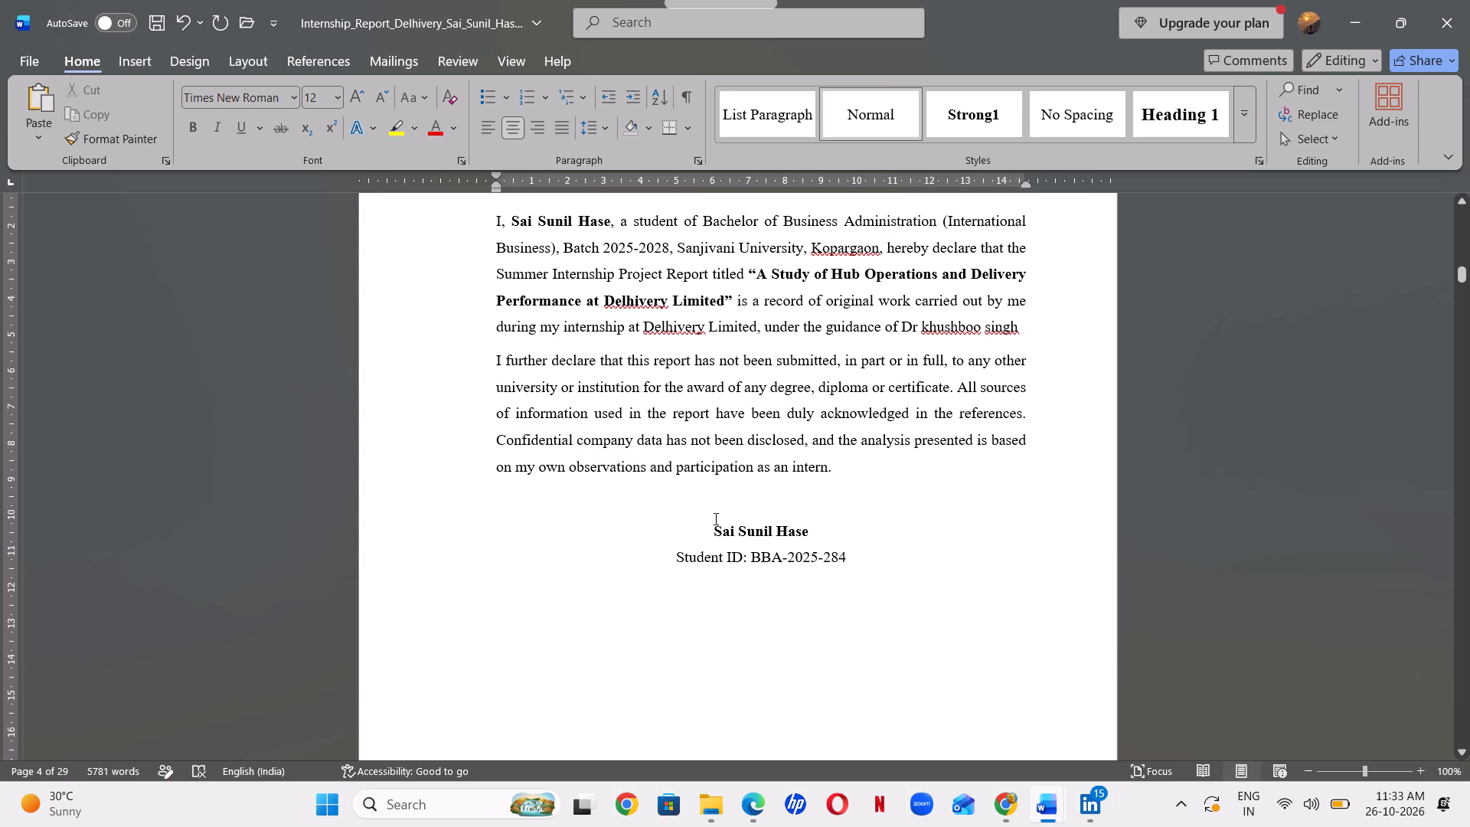
drag(715, 531, 841, 567)
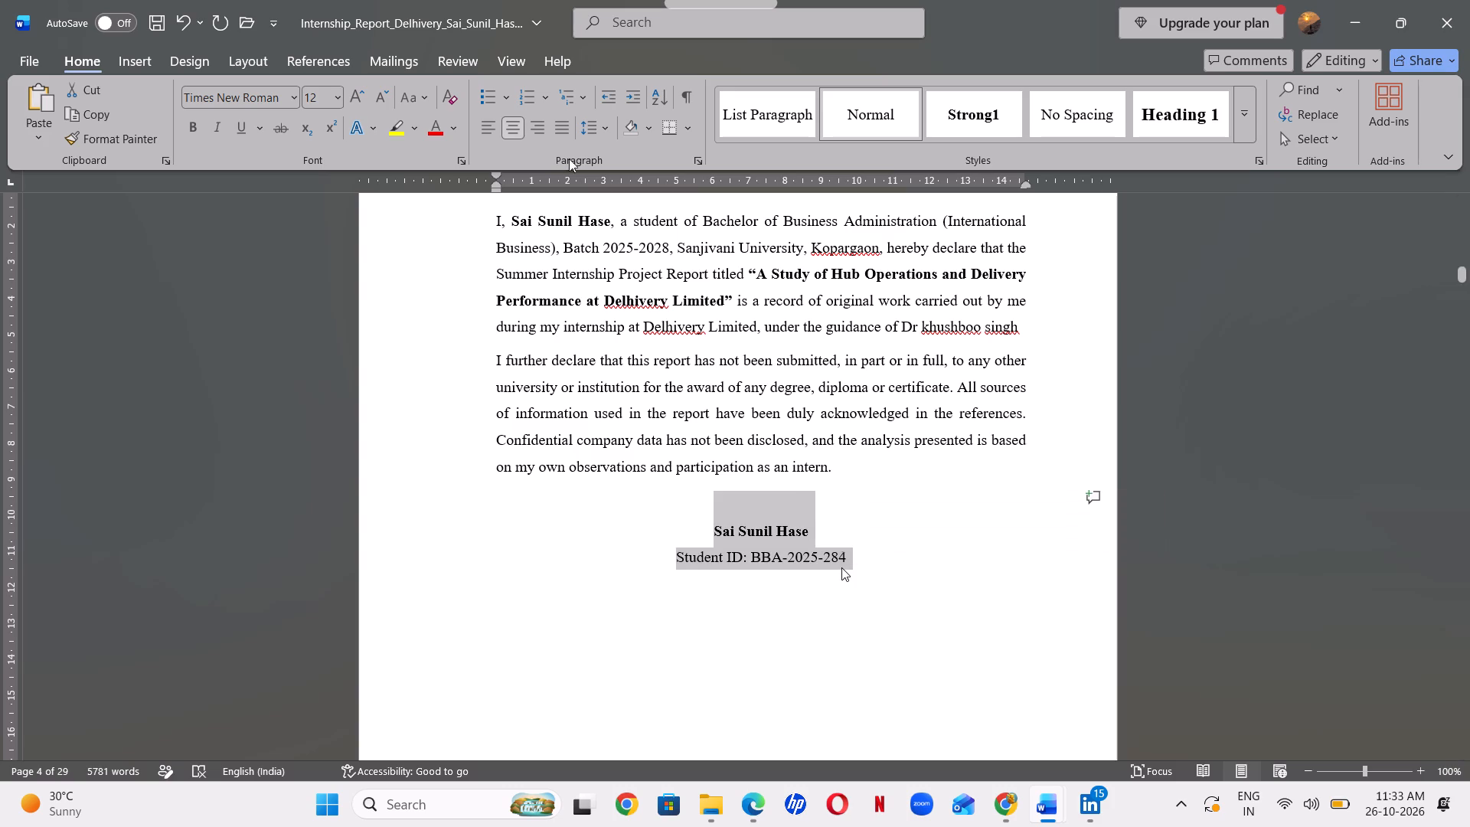
click(485, 123)
click(706, 529)
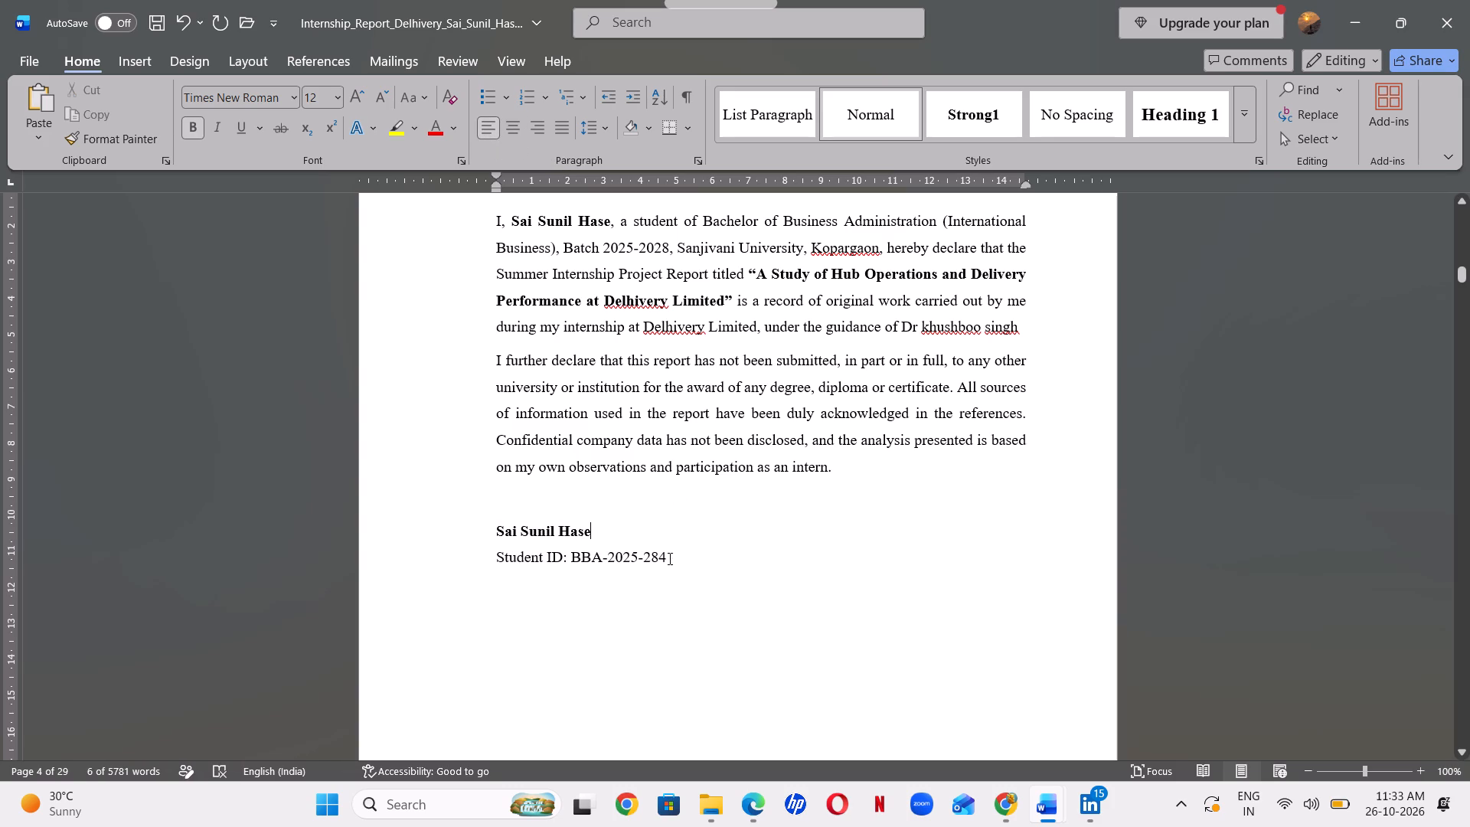
Replace the Student ID line beneath the student's name with the text "Signature:-".
click(668, 557)
key(BackSpace)
key(BackSpace)
key(BackSpace)
key(BackSpace)
key(BackSpace)
key(BackSpace)
key(BackSpace)
key(BackSpace)
key(BackSpace)
key(BackSpace)
key(BackSpace)
key(BackSpace)
key(BackSpace)
key(BackSpace)
key(BackSpace)
key(BackSpace)
key(BackSpace)
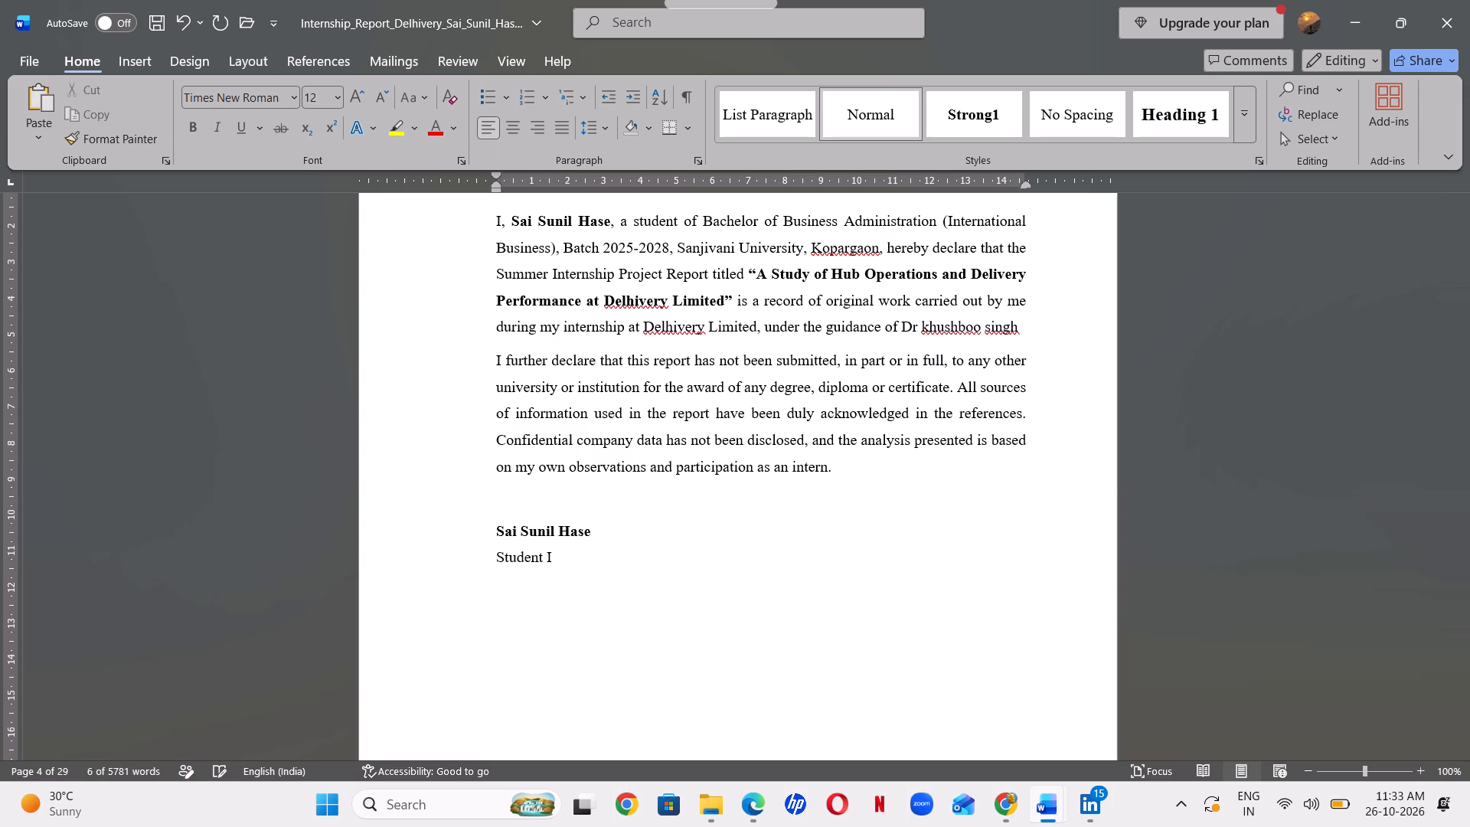
key(BackSpace)
key(BackSpace)
key(BackSpace)
key(BackSpace)
key(BackSpace)
key(BackSpace)
key(BackSpace)
key(s)
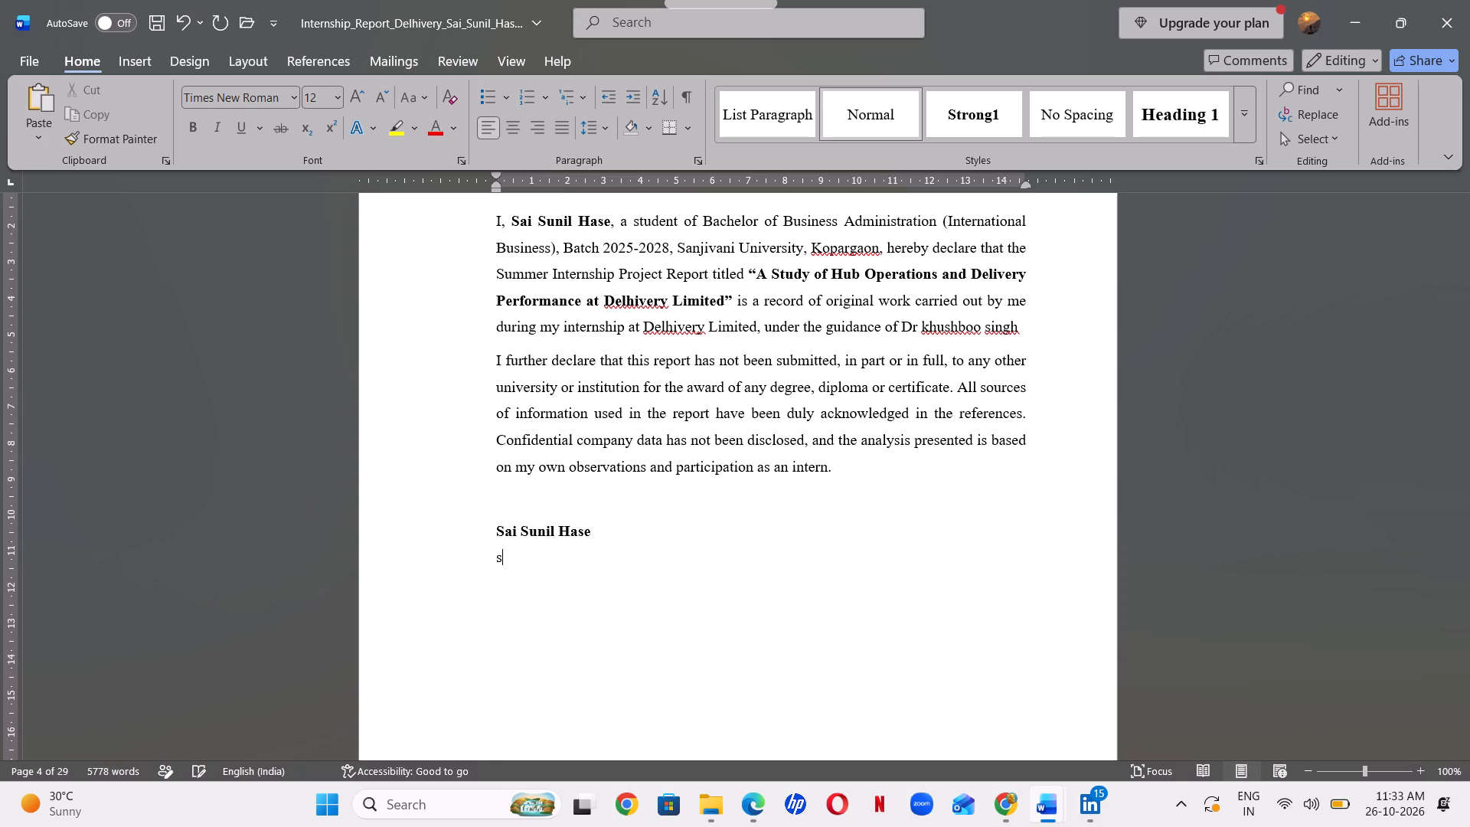
text(SI)
text(ign)
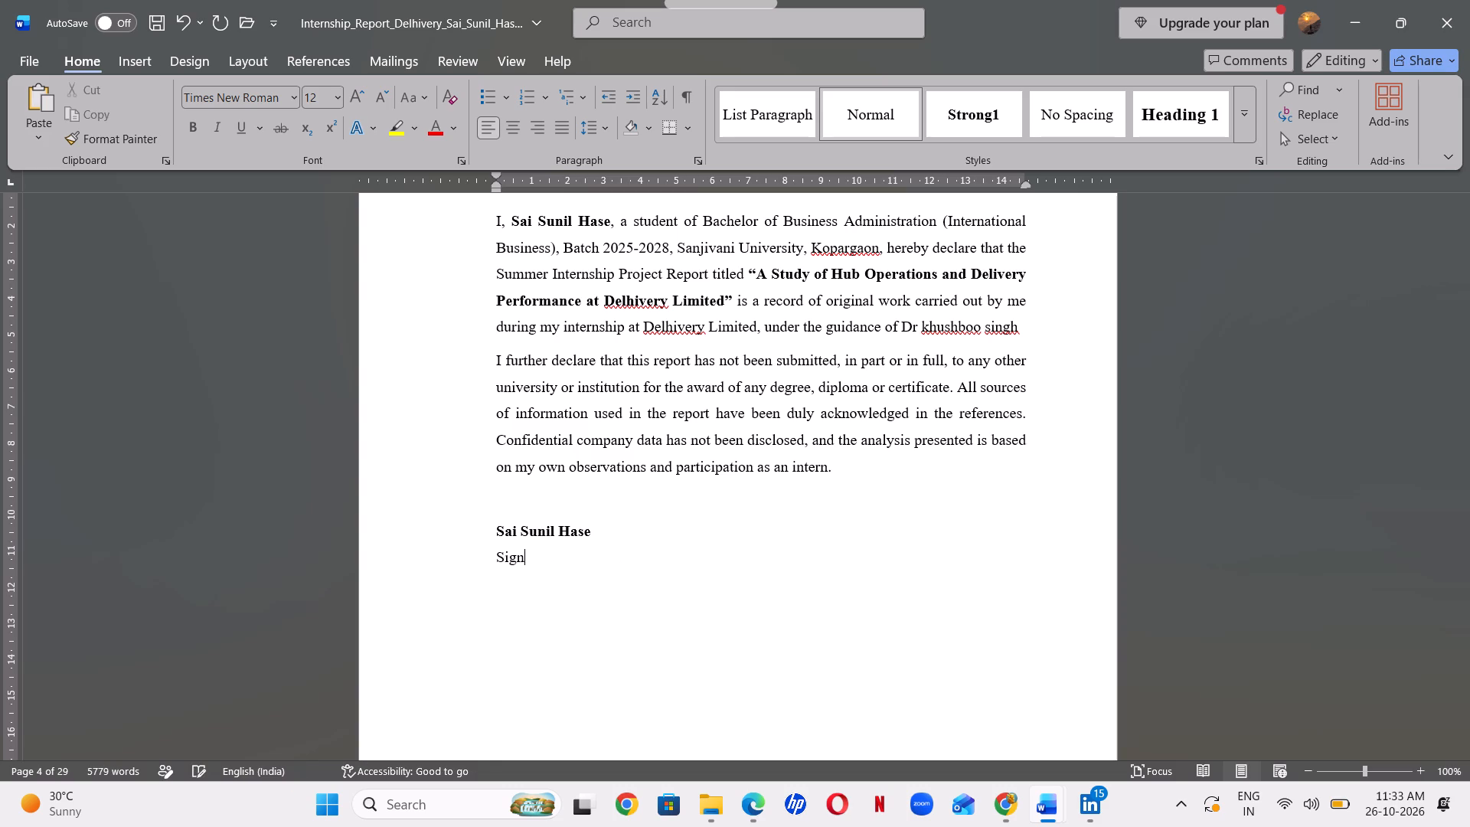
text(ature)
key(shift+colon)
key(minus)
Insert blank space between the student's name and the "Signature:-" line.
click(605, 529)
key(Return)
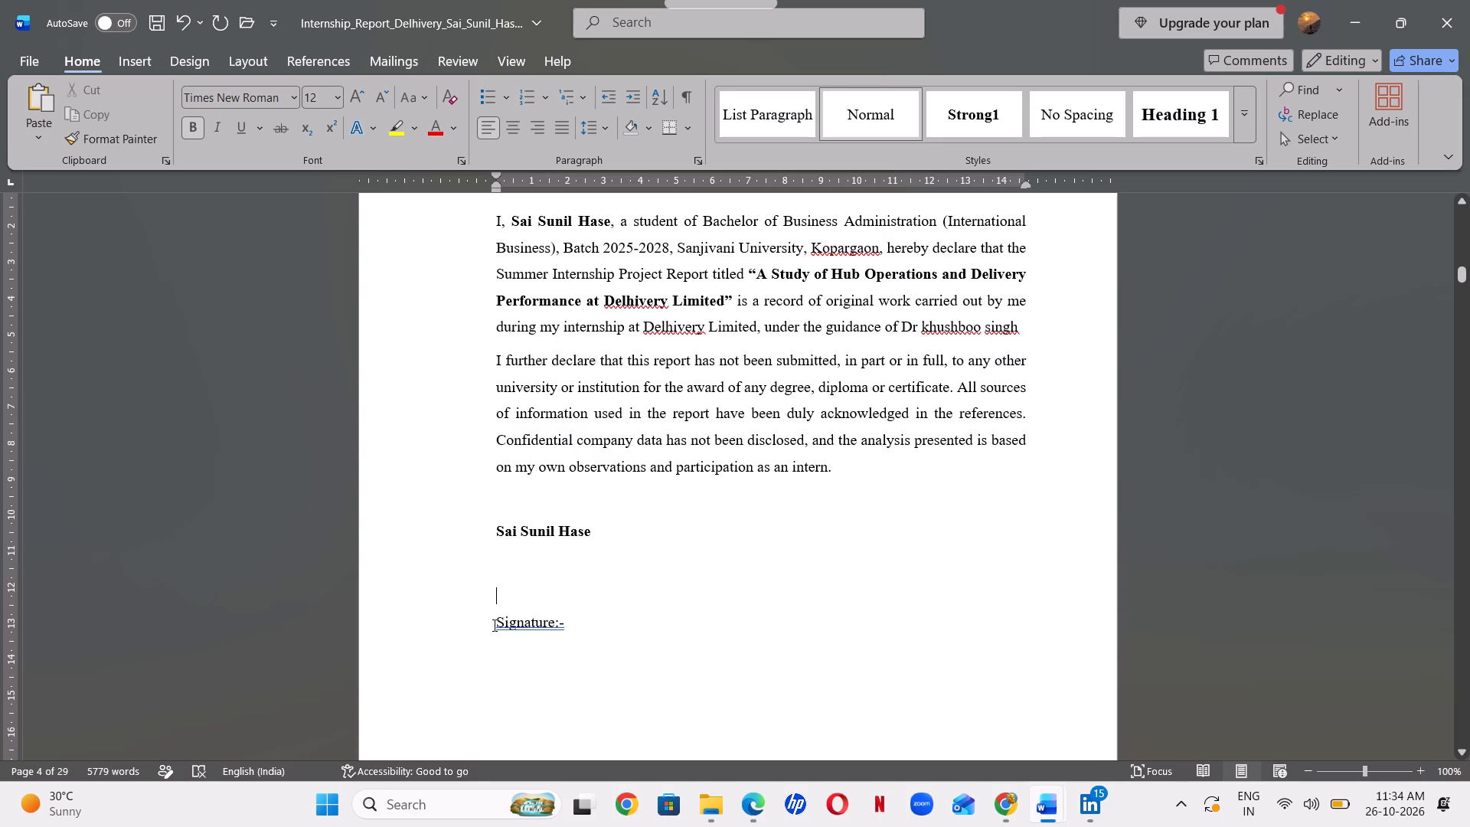
Make the "Signature:-" text bold and enlarge it to 14 pt.
drag(493, 625, 584, 629)
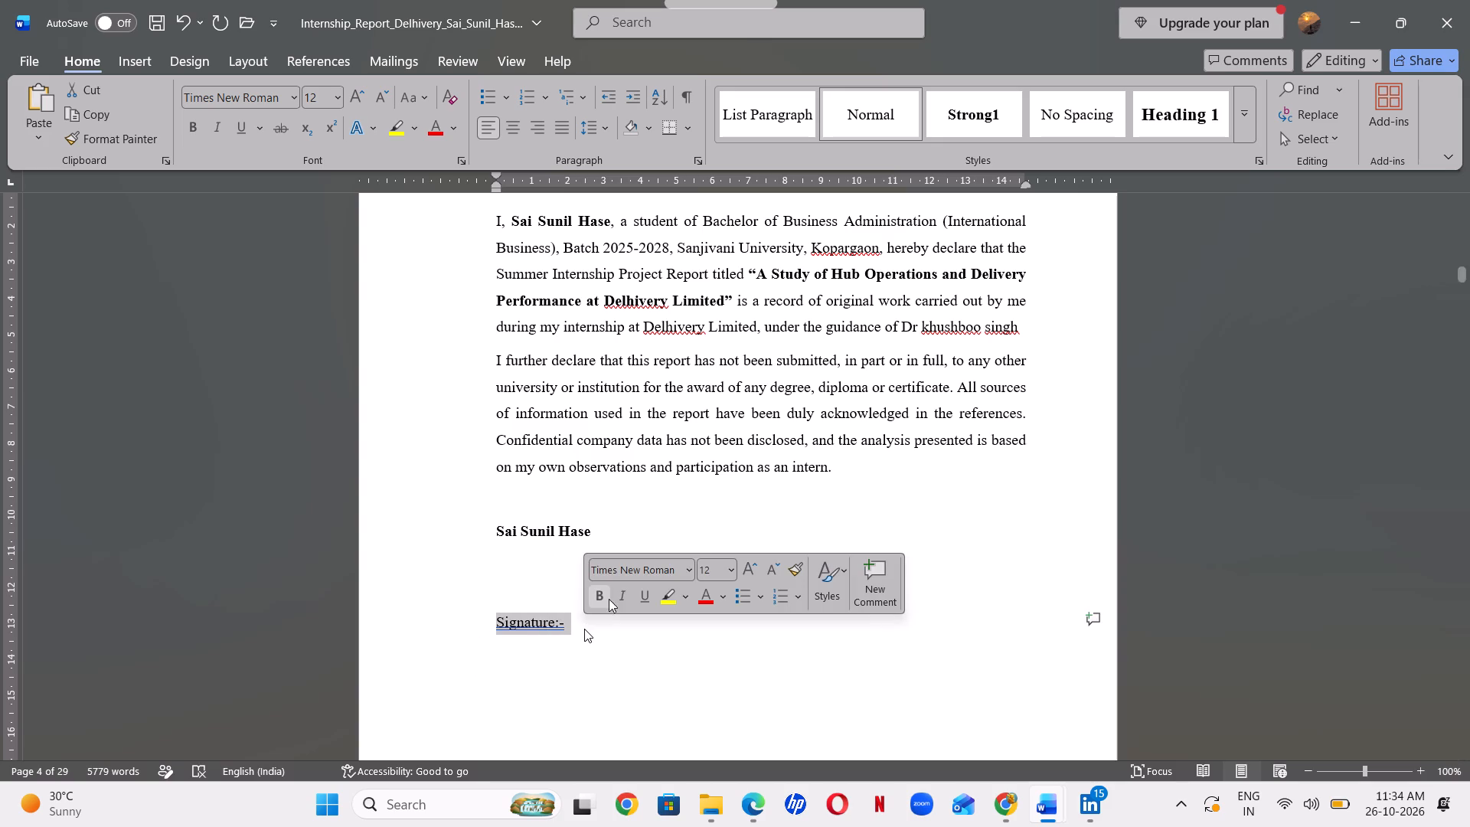
click(609, 593)
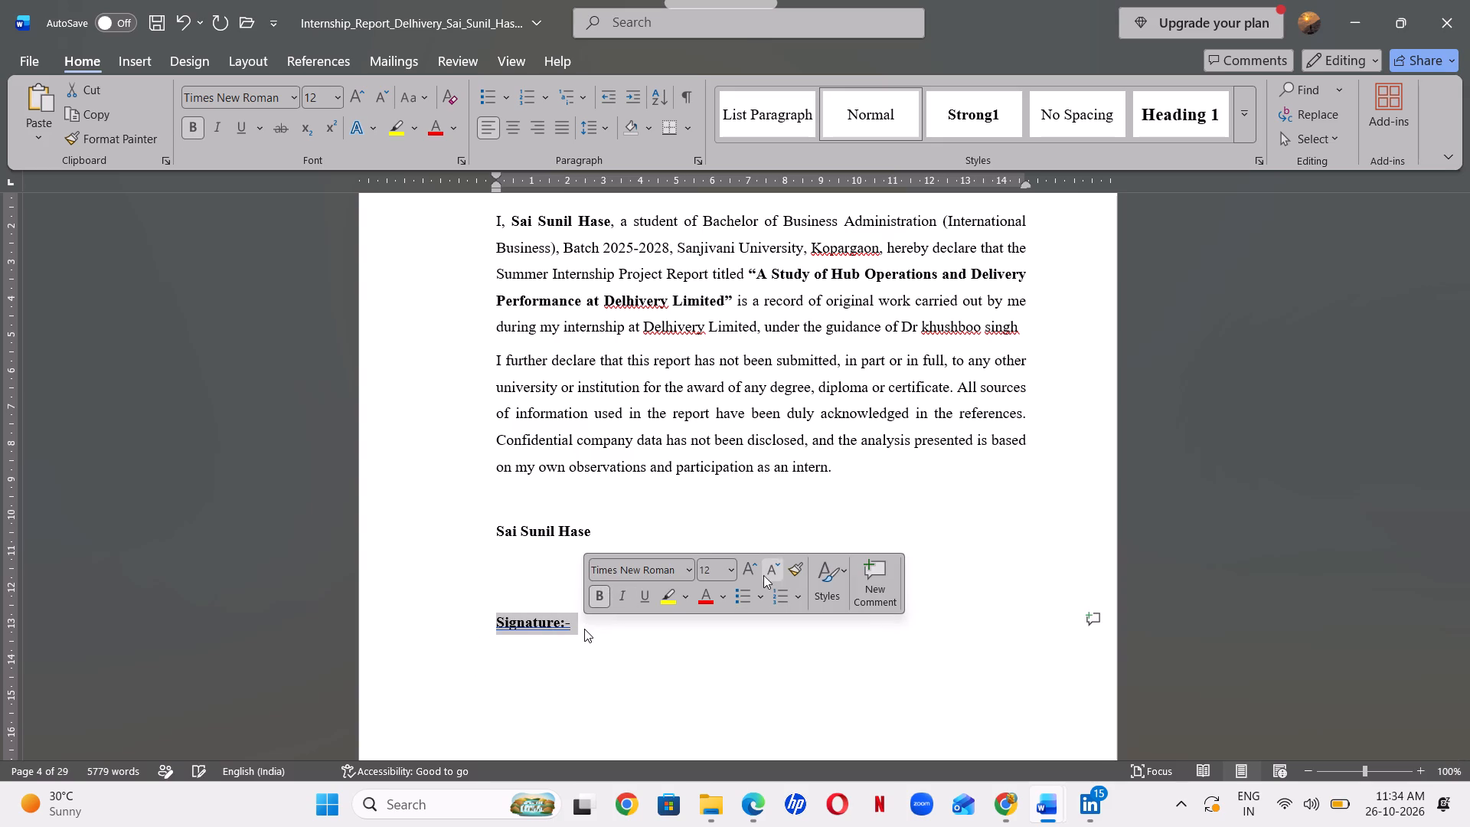
click(757, 561)
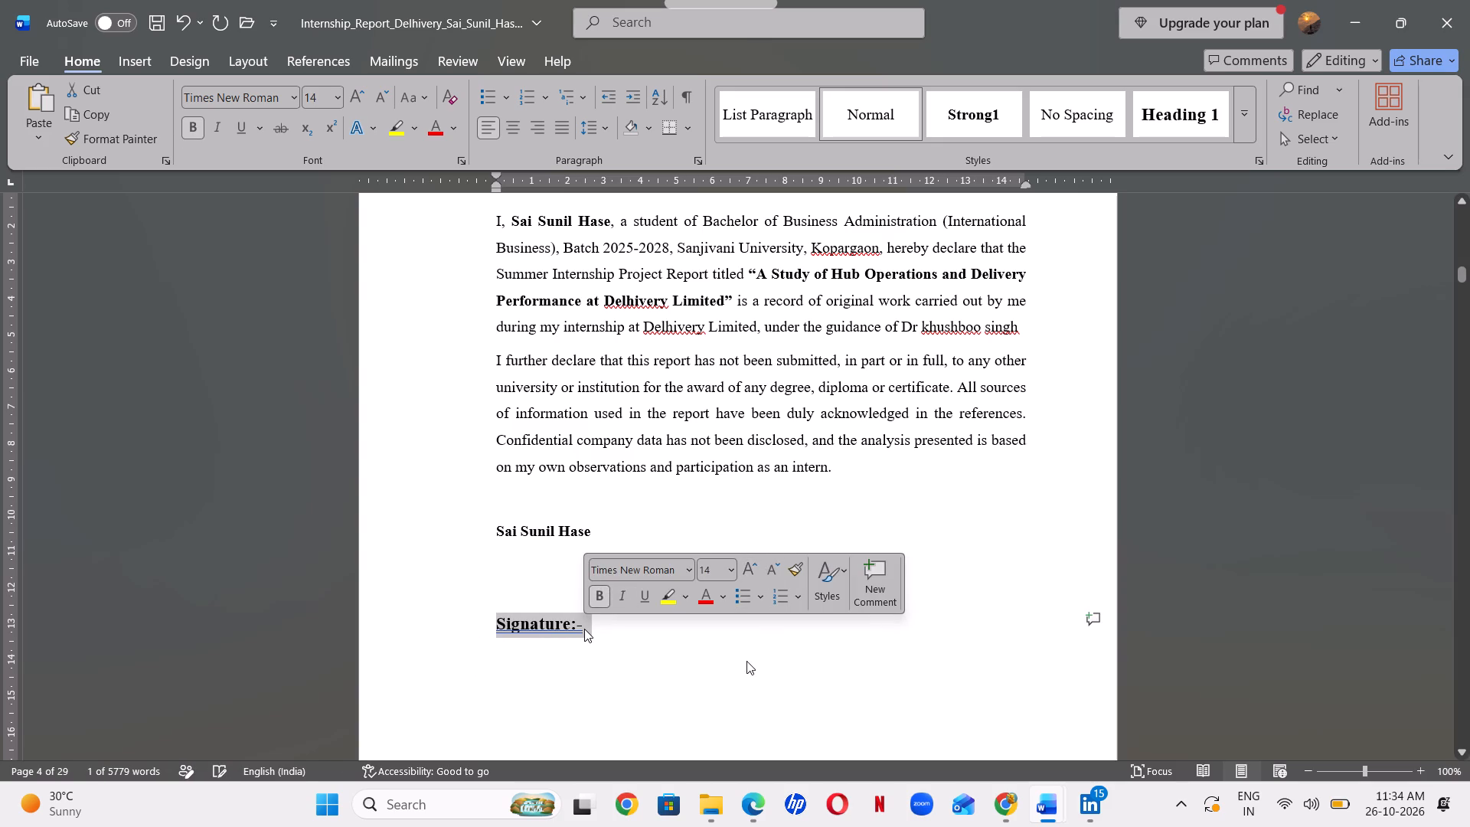
click(743, 673)
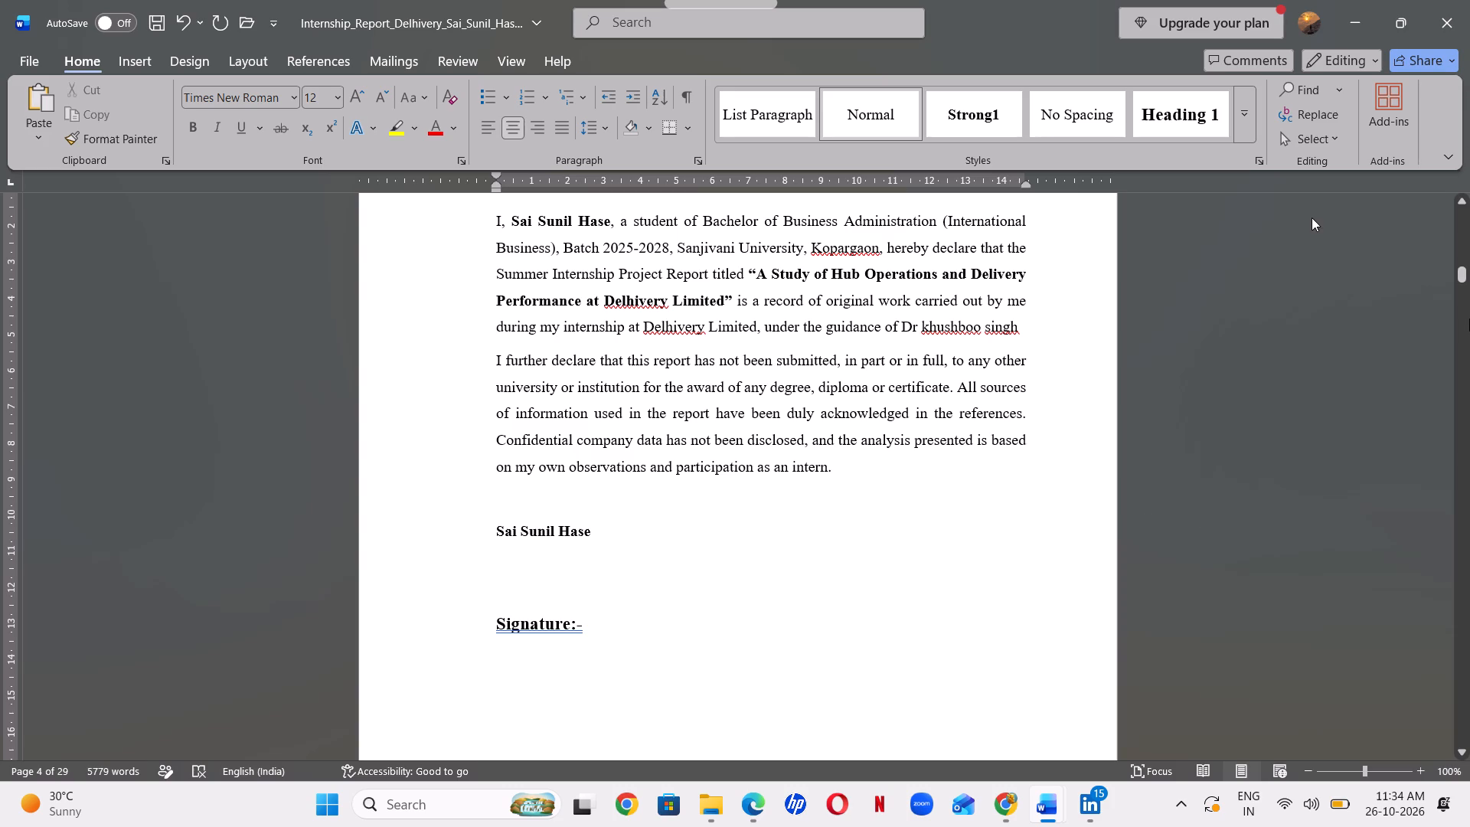
Apply 1.5 line spacing to the whole Declaration page, from its heading through the Signature line.
click(1455, 273)
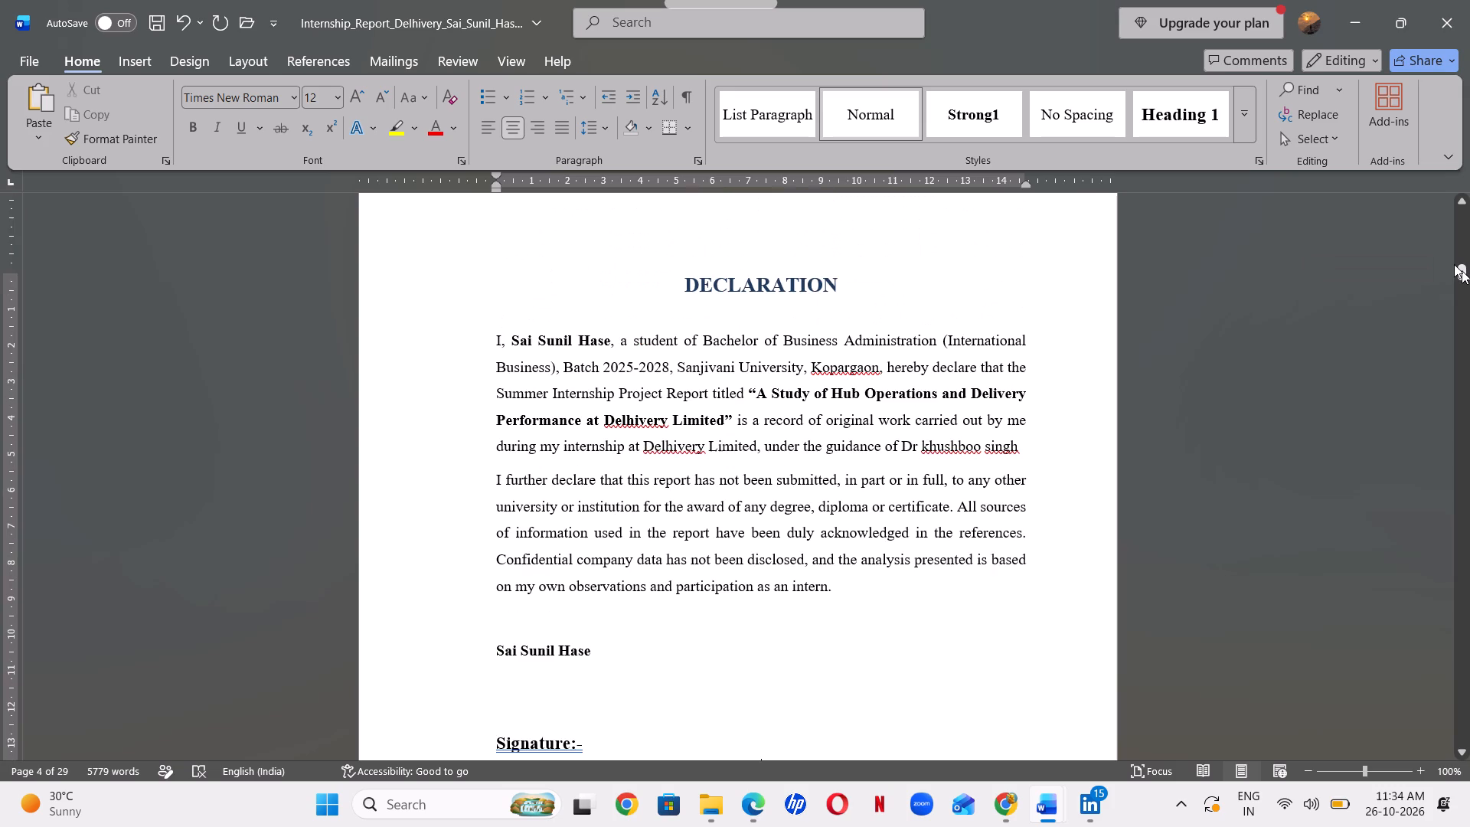
drag(676, 286, 1082, 626)
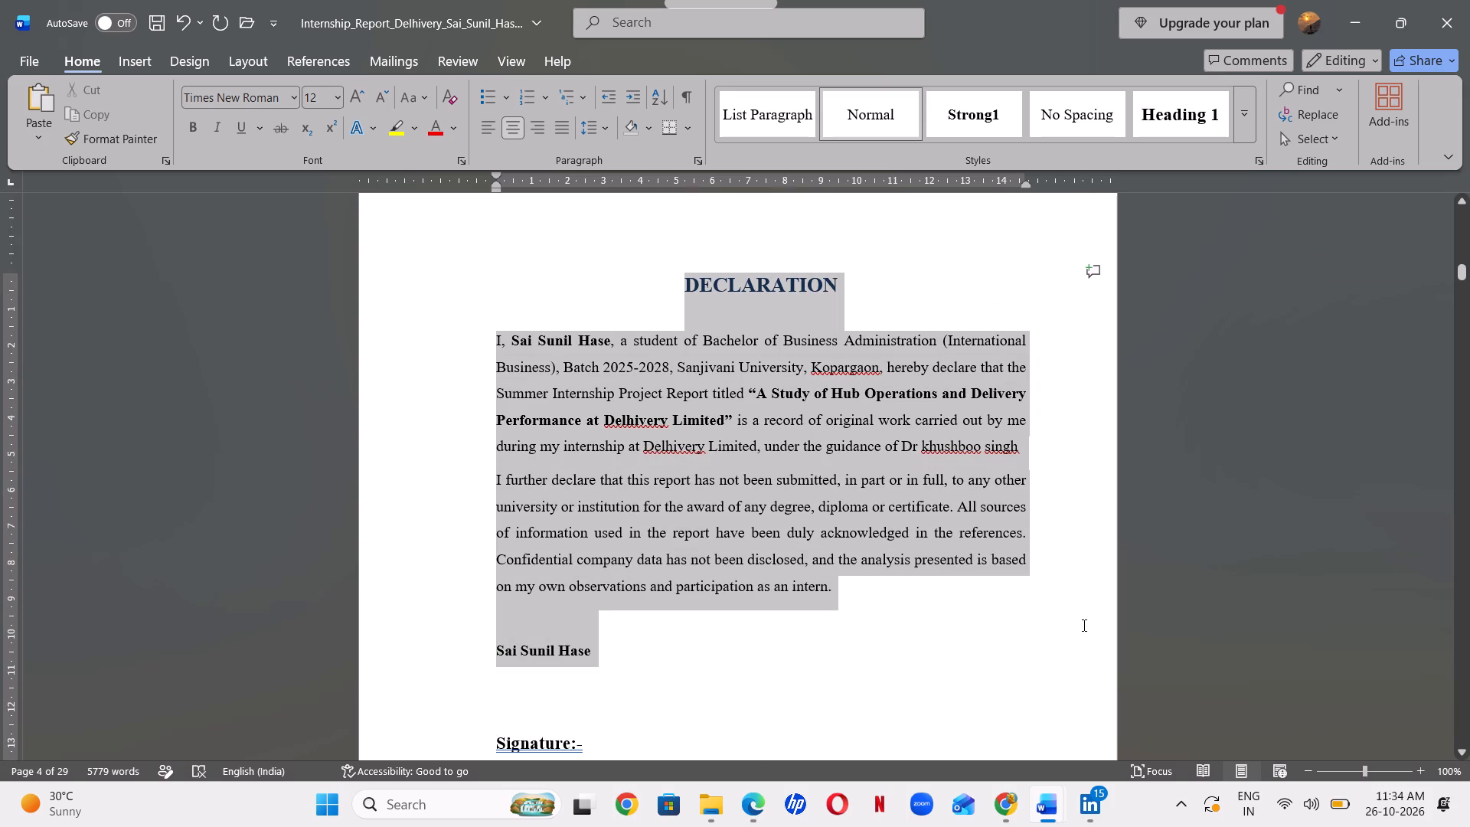
drag(1082, 626, 1007, 763)
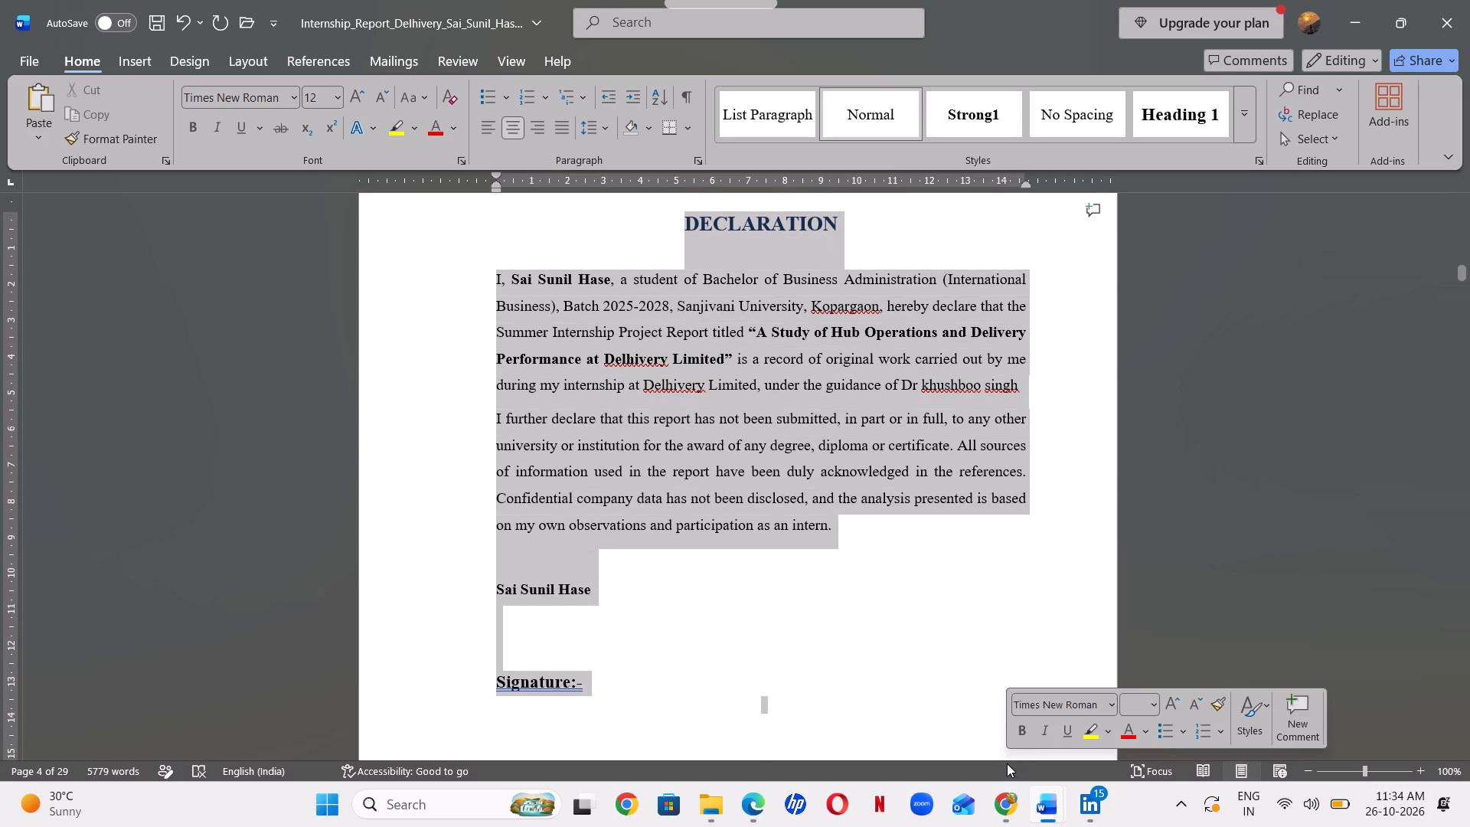
click(603, 132)
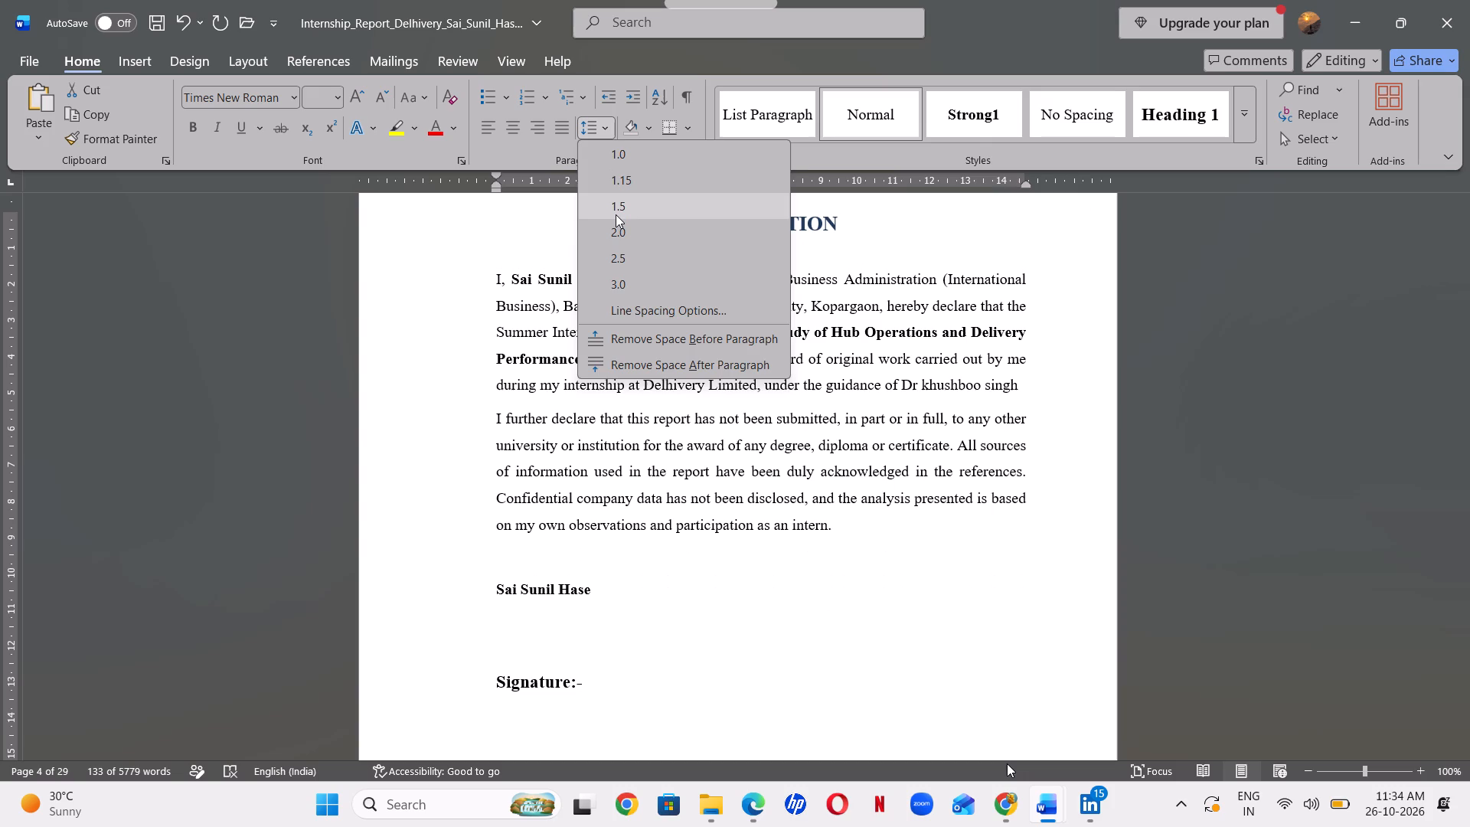
click(616, 214)
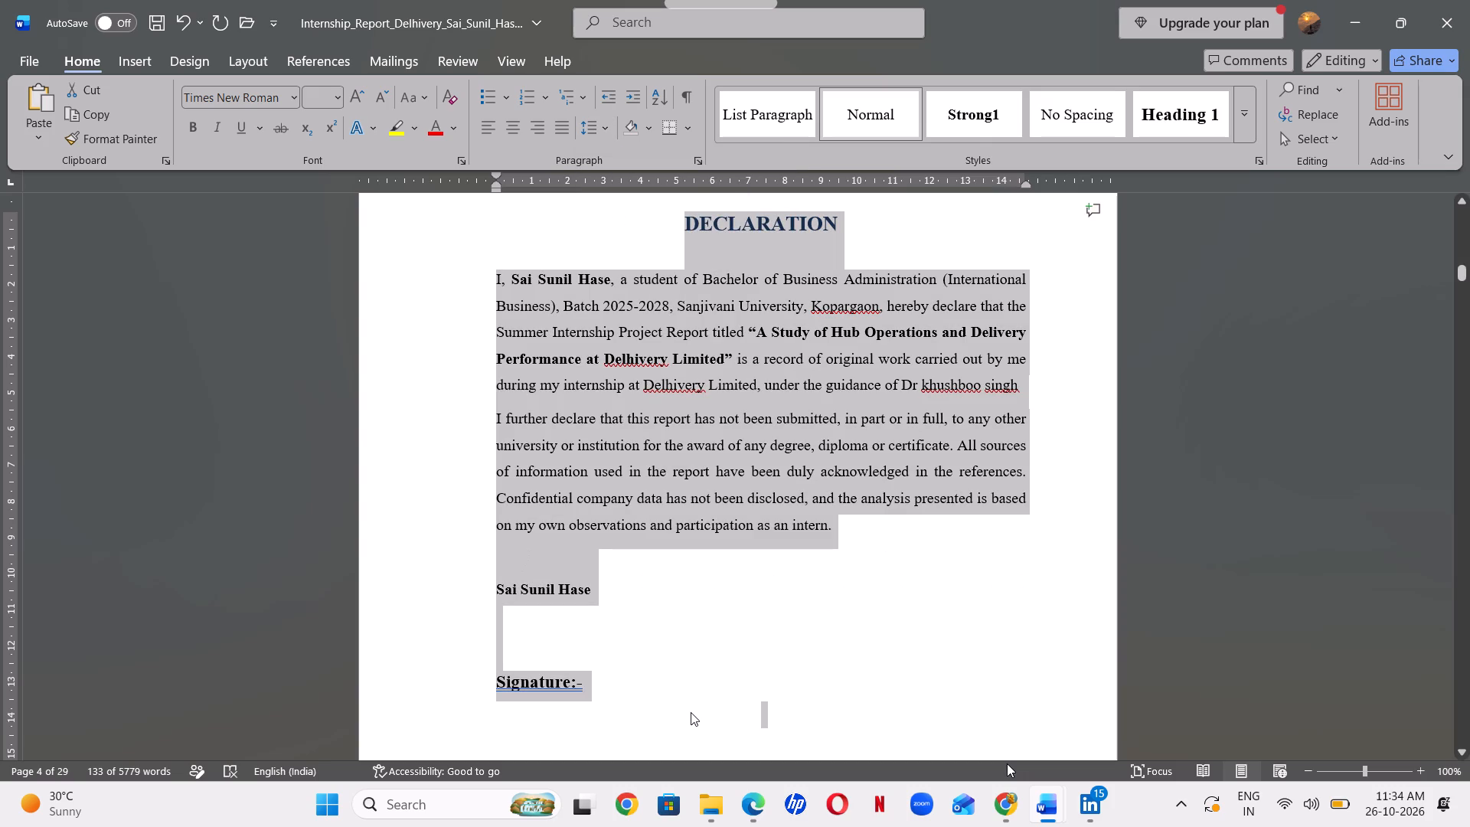
click(691, 712)
Reduce the gap between the student's name and the "Signature:-" line to a single blank line.
click(485, 682)
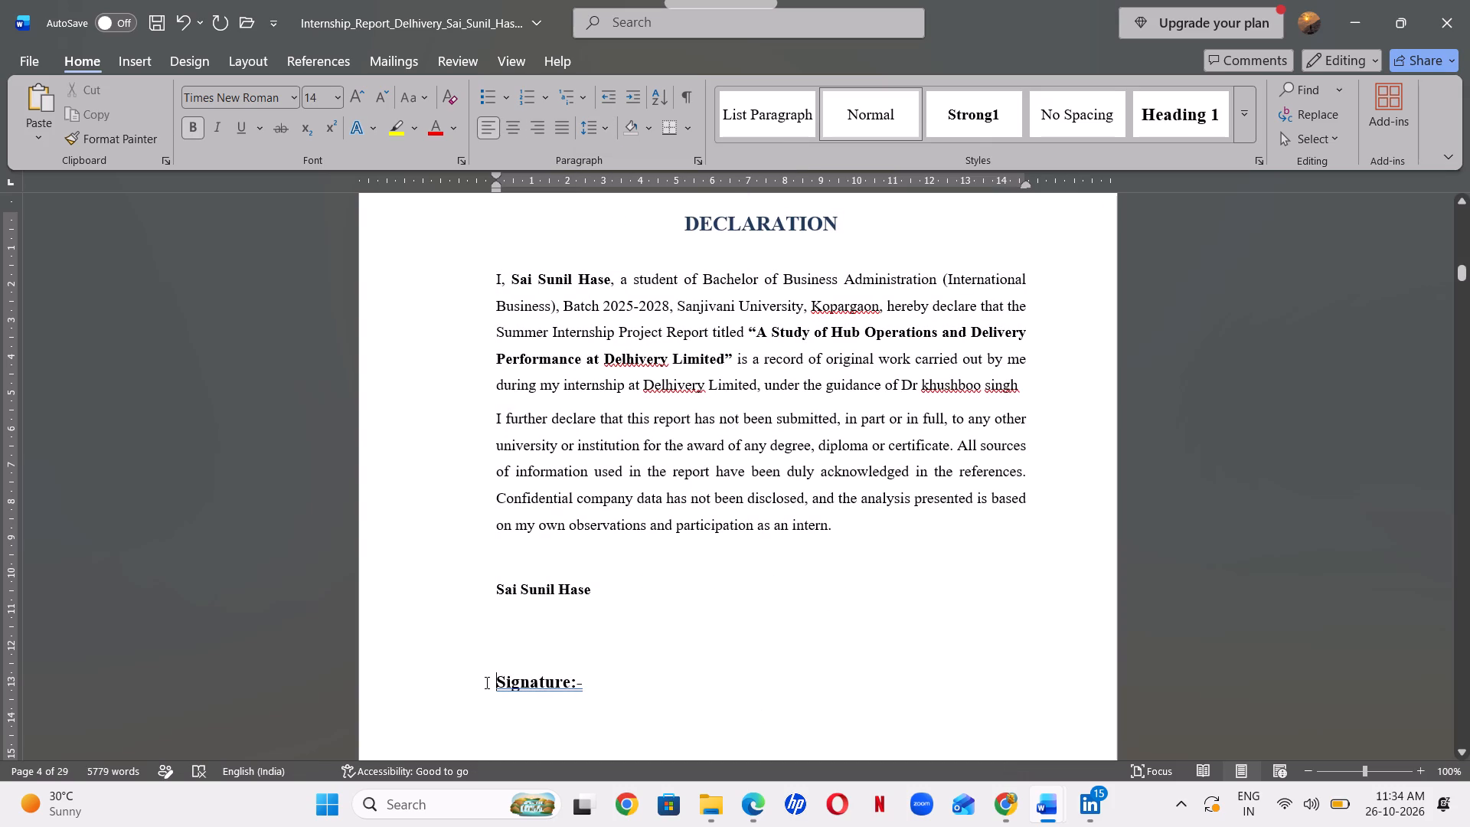
key(BackSpace)
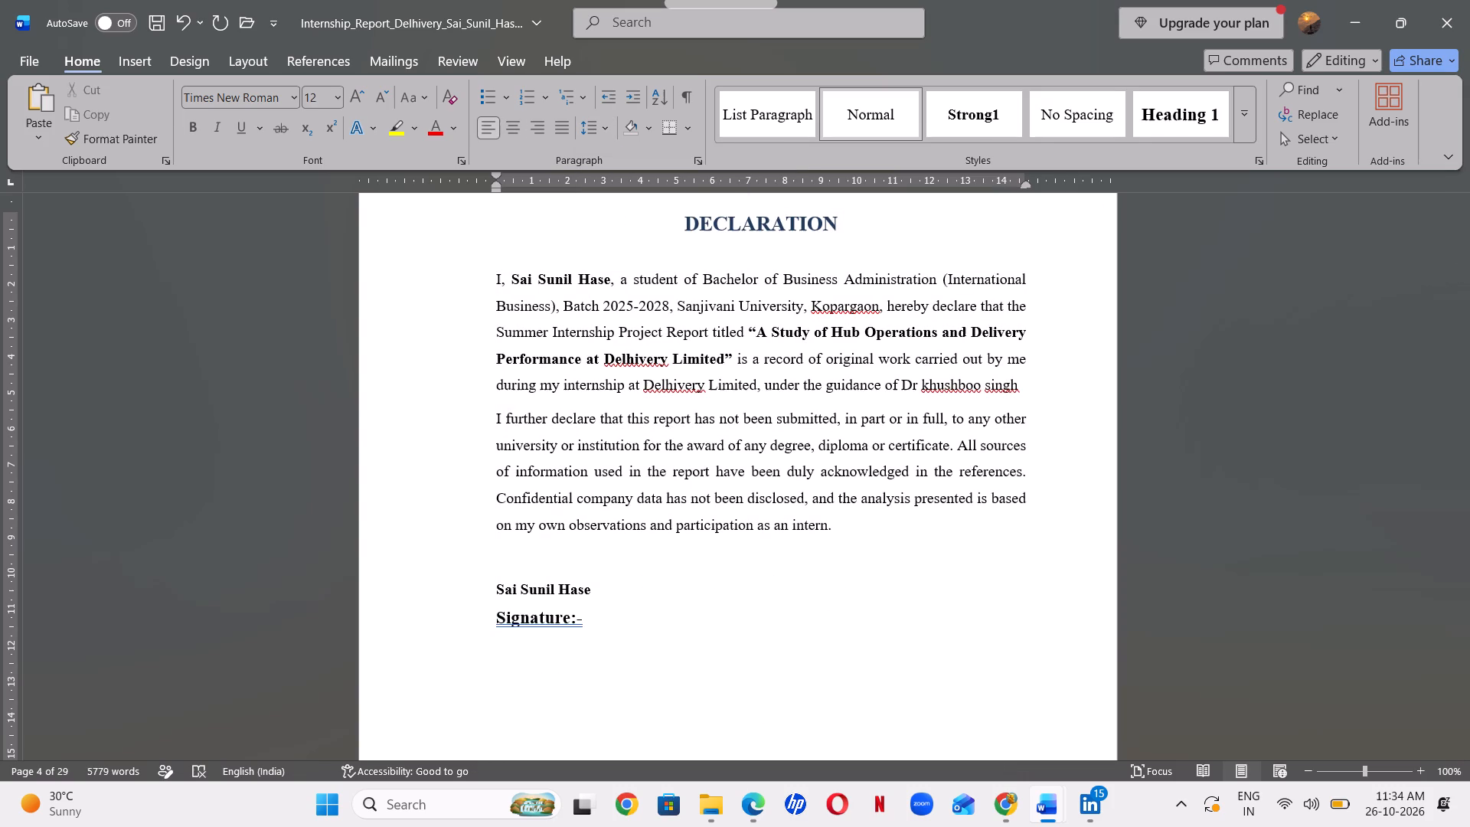
key(Return)
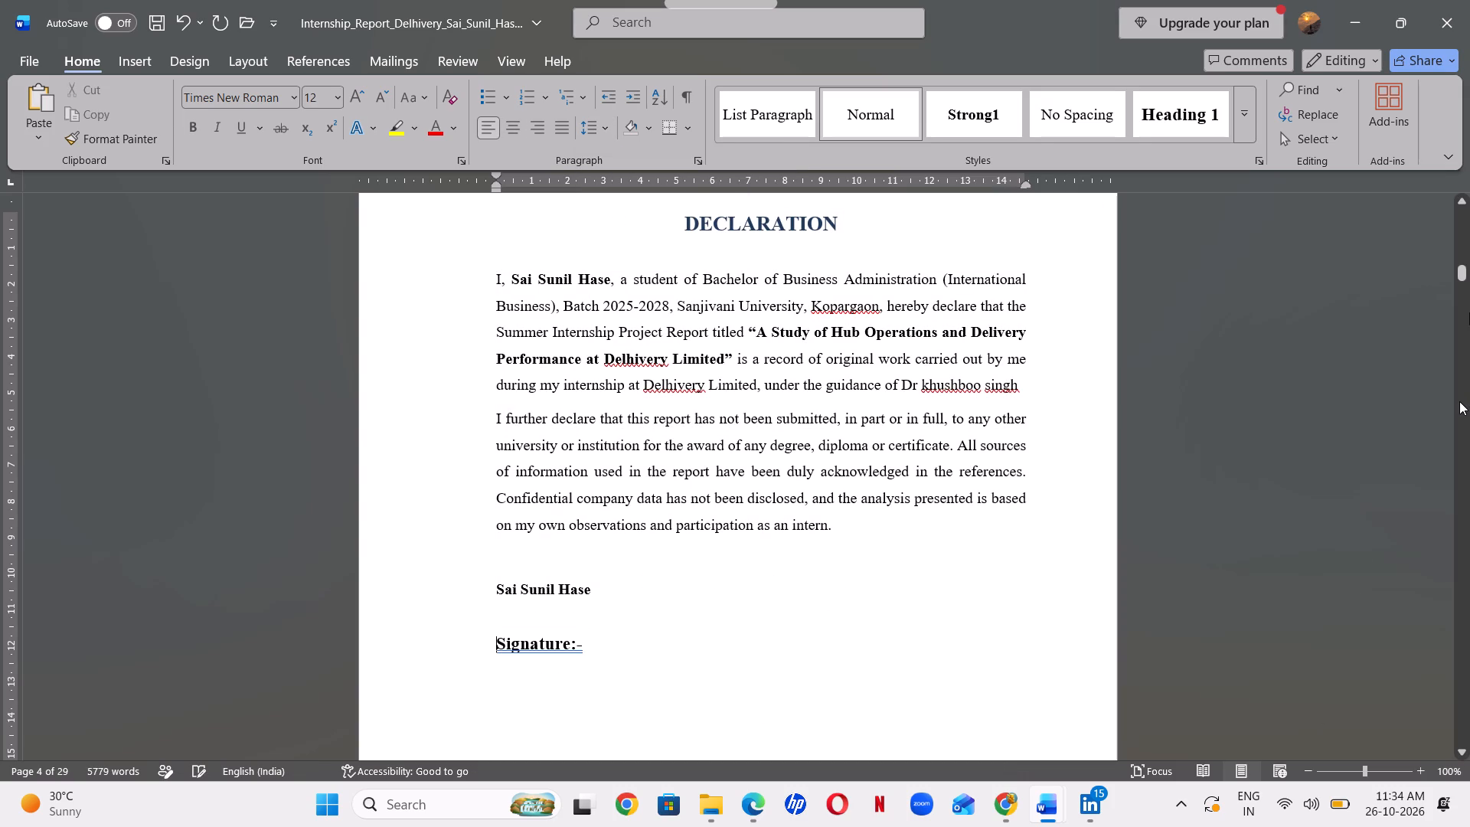
Delete the red bracketed note about inserting the scanned certificate below the table on the Certificate by Company page.
drag(1465, 260, 1459, 401)
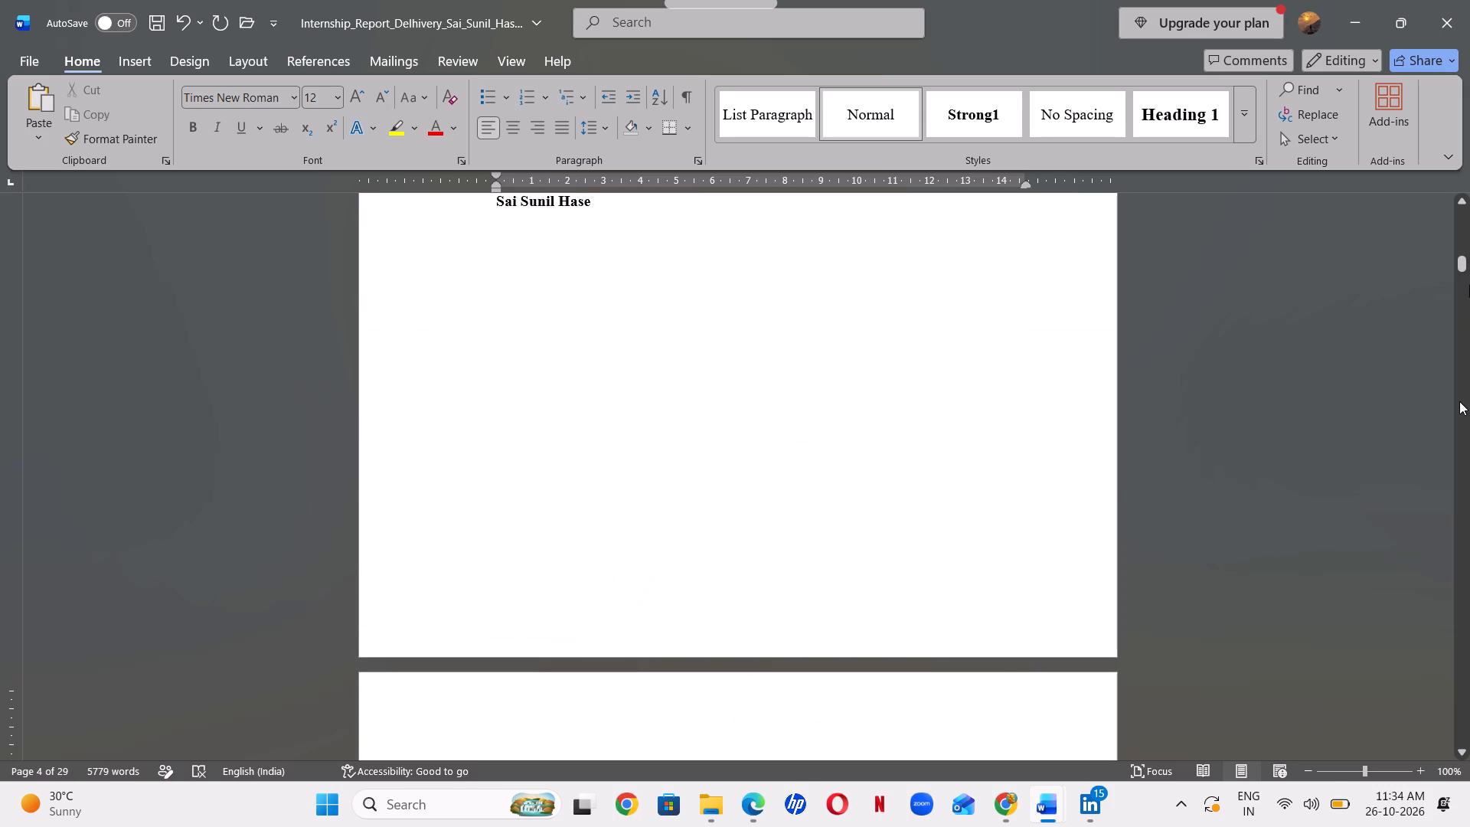
drag(1459, 401, 1469, 286)
drag(1462, 263, 1459, 401)
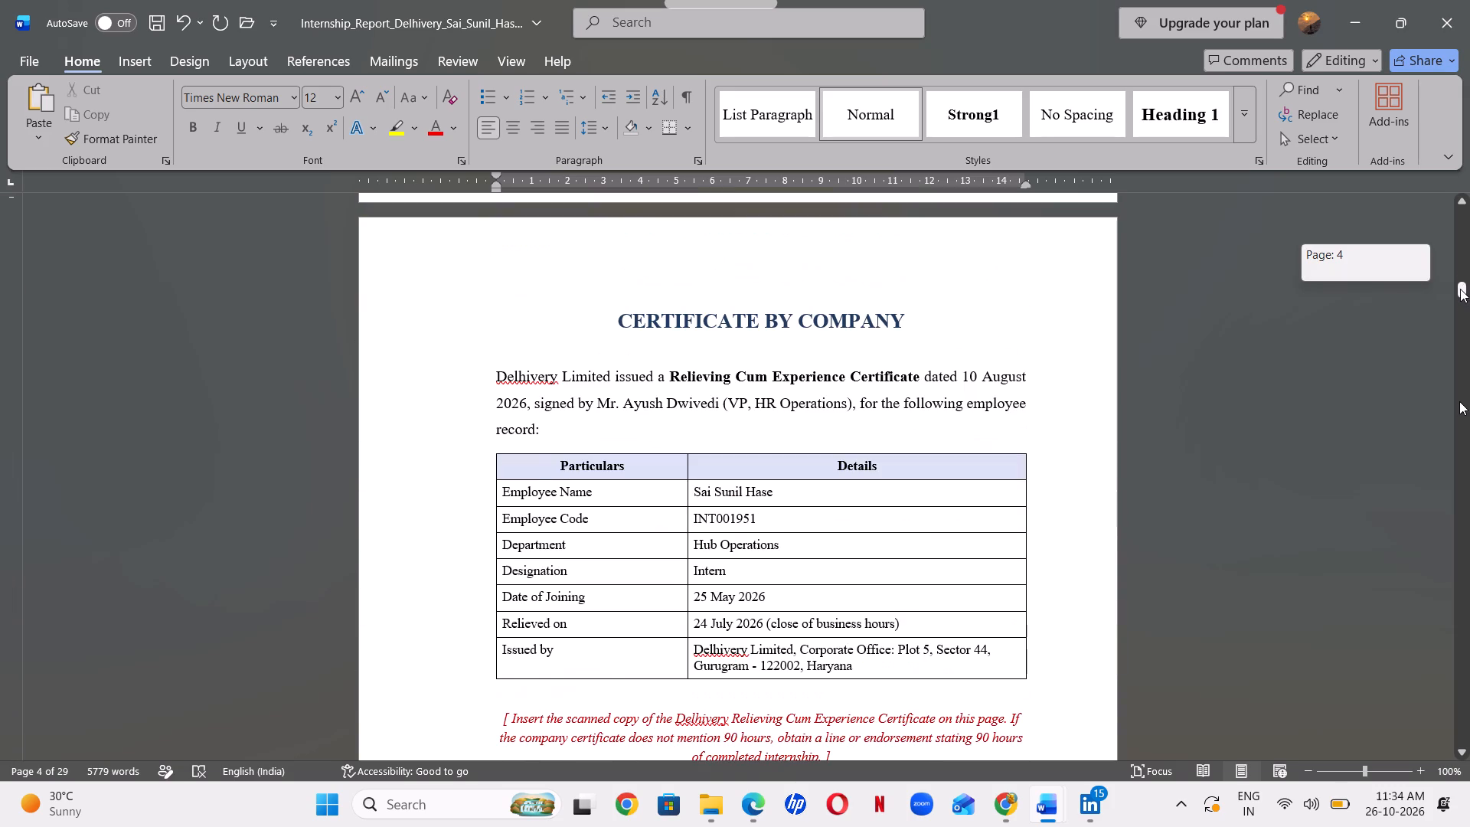
drag(1459, 401, 1459, 292)
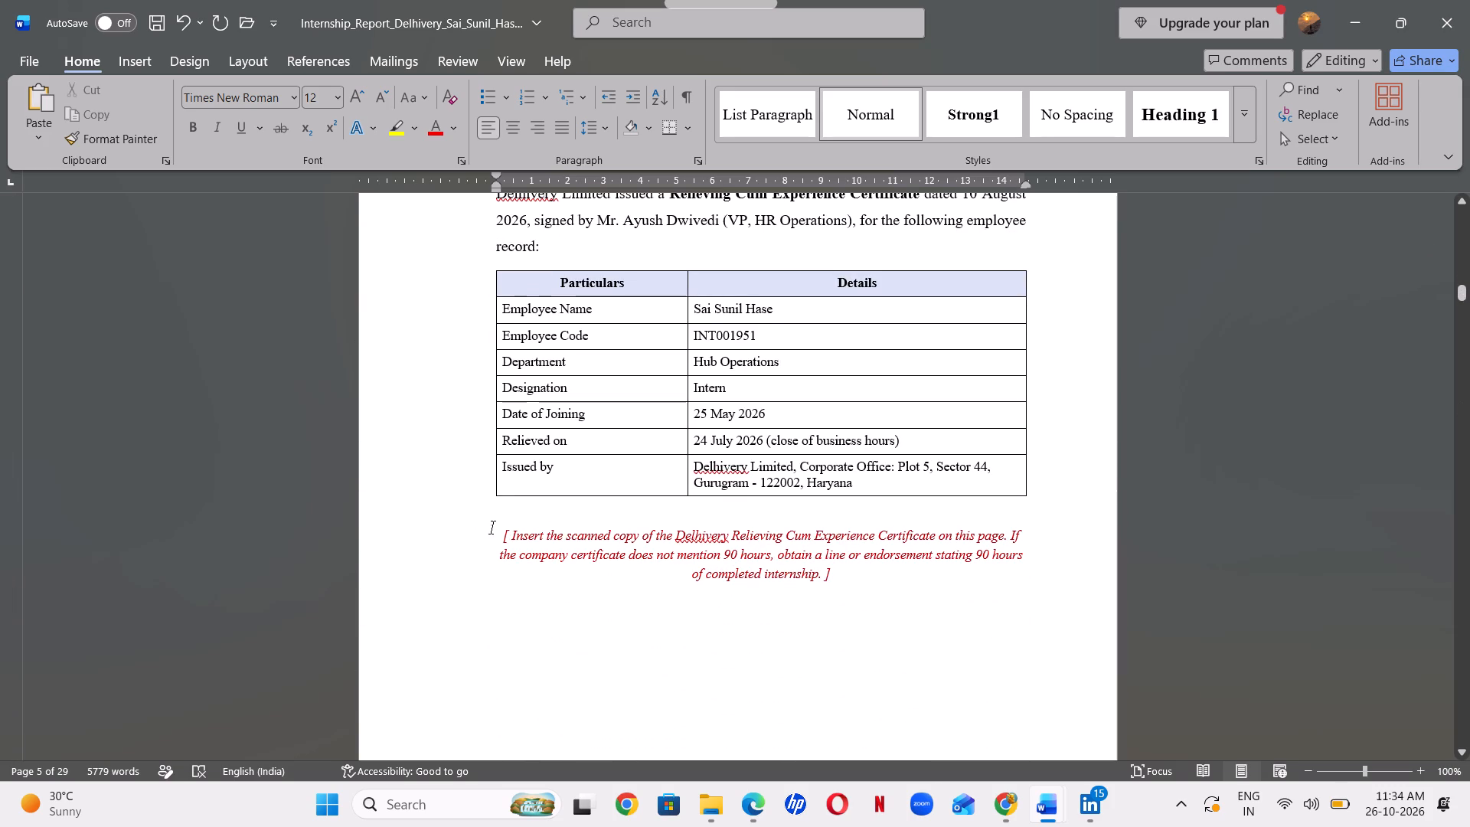
drag(503, 531, 943, 576)
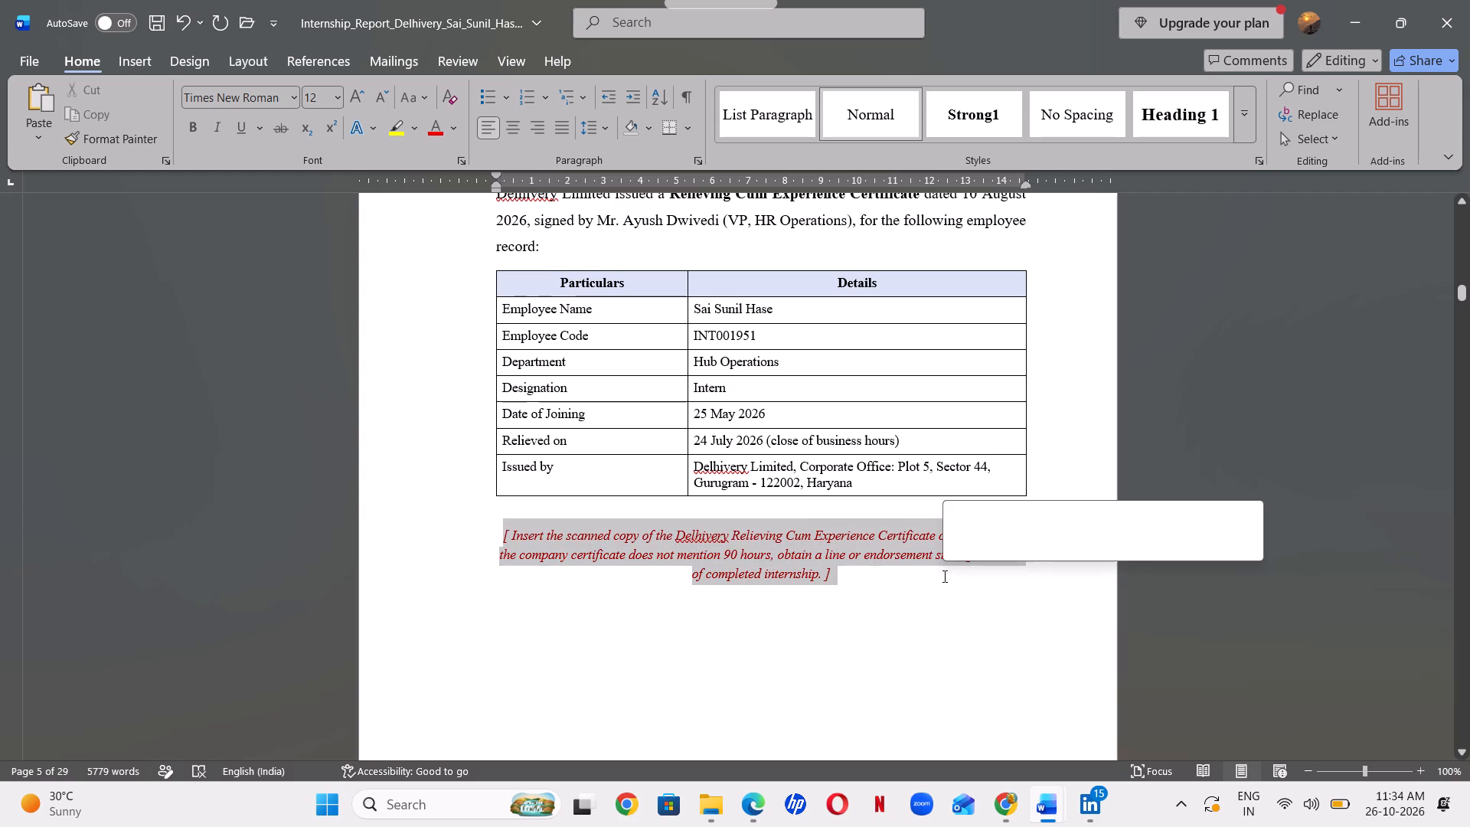
key(BackSpace)
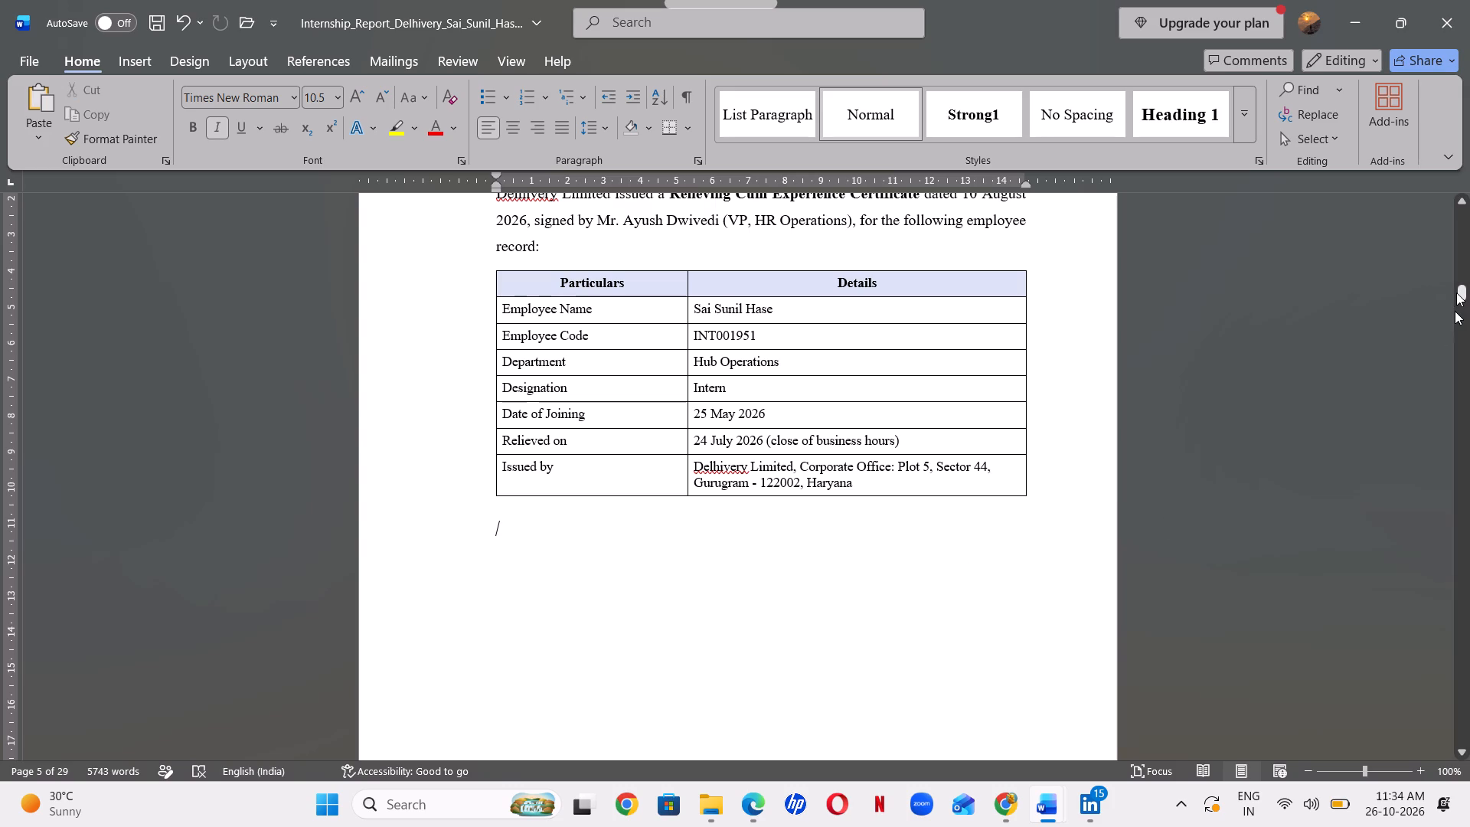
Apply 1.5 line spacing to the Certificate by Company page, from its heading through the end of the particulars table.
drag(1456, 293, 1455, 311)
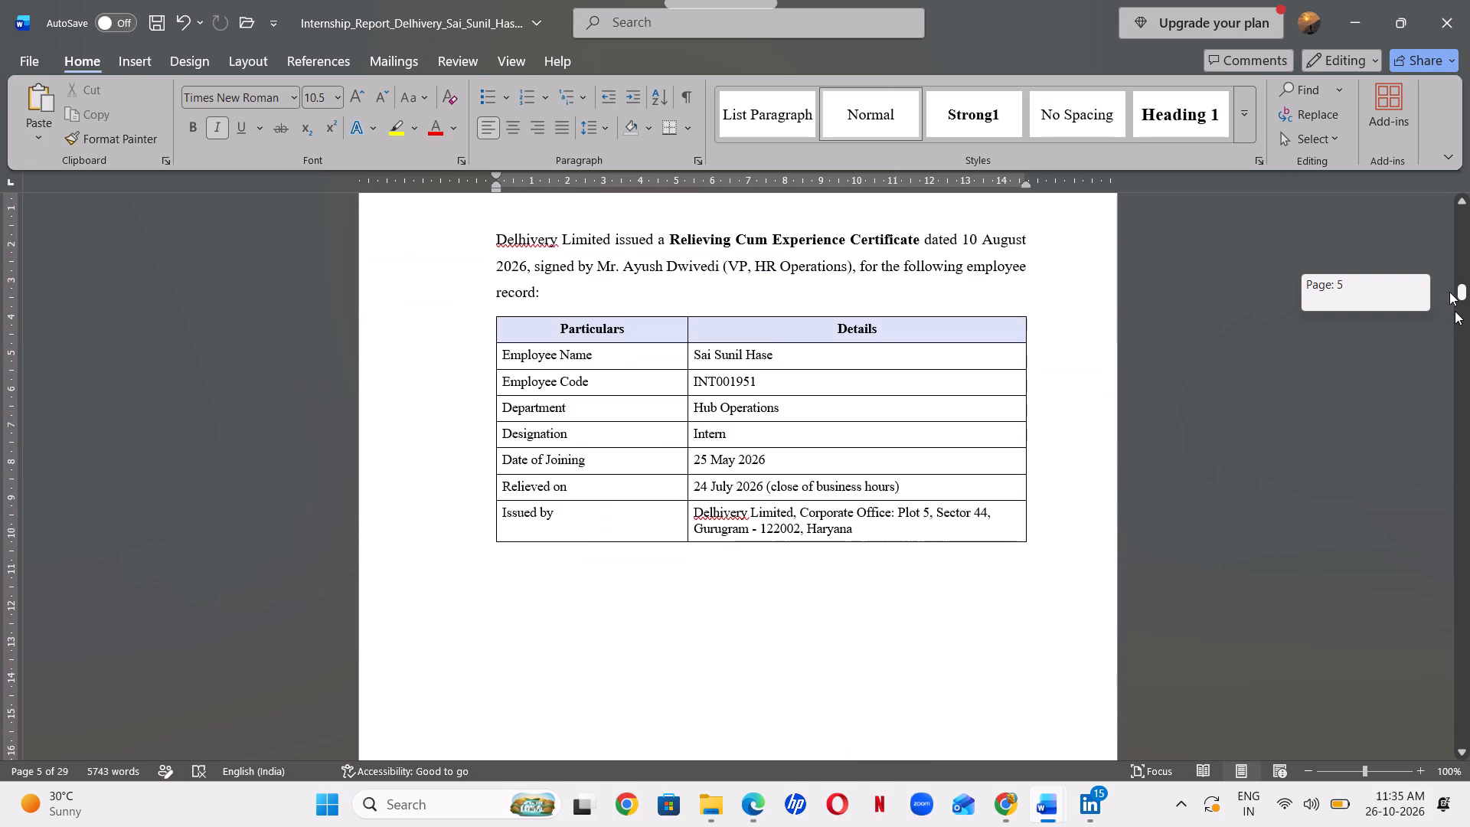
drag(1455, 311, 1449, 292)
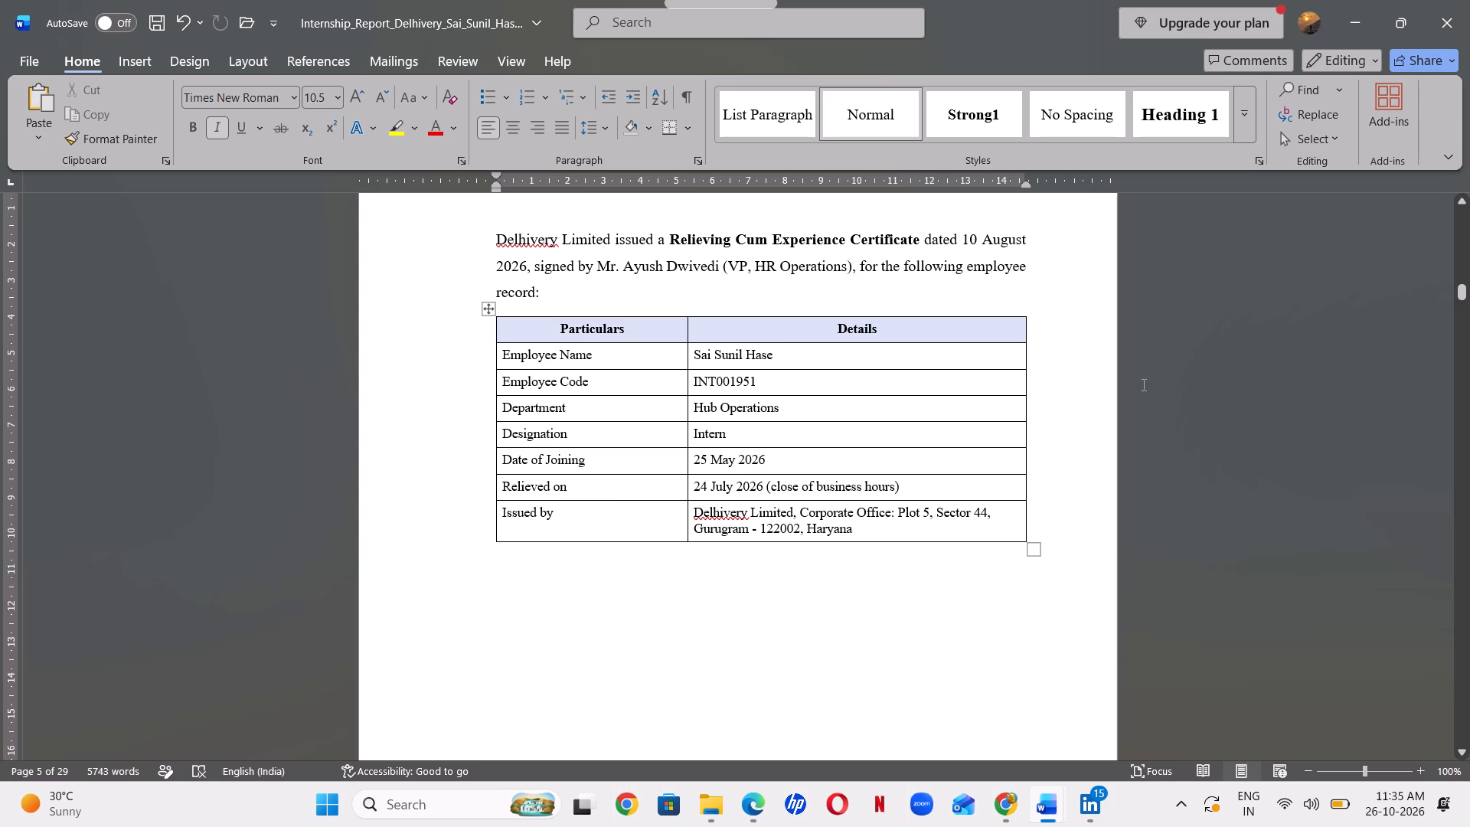
click(1464, 293)
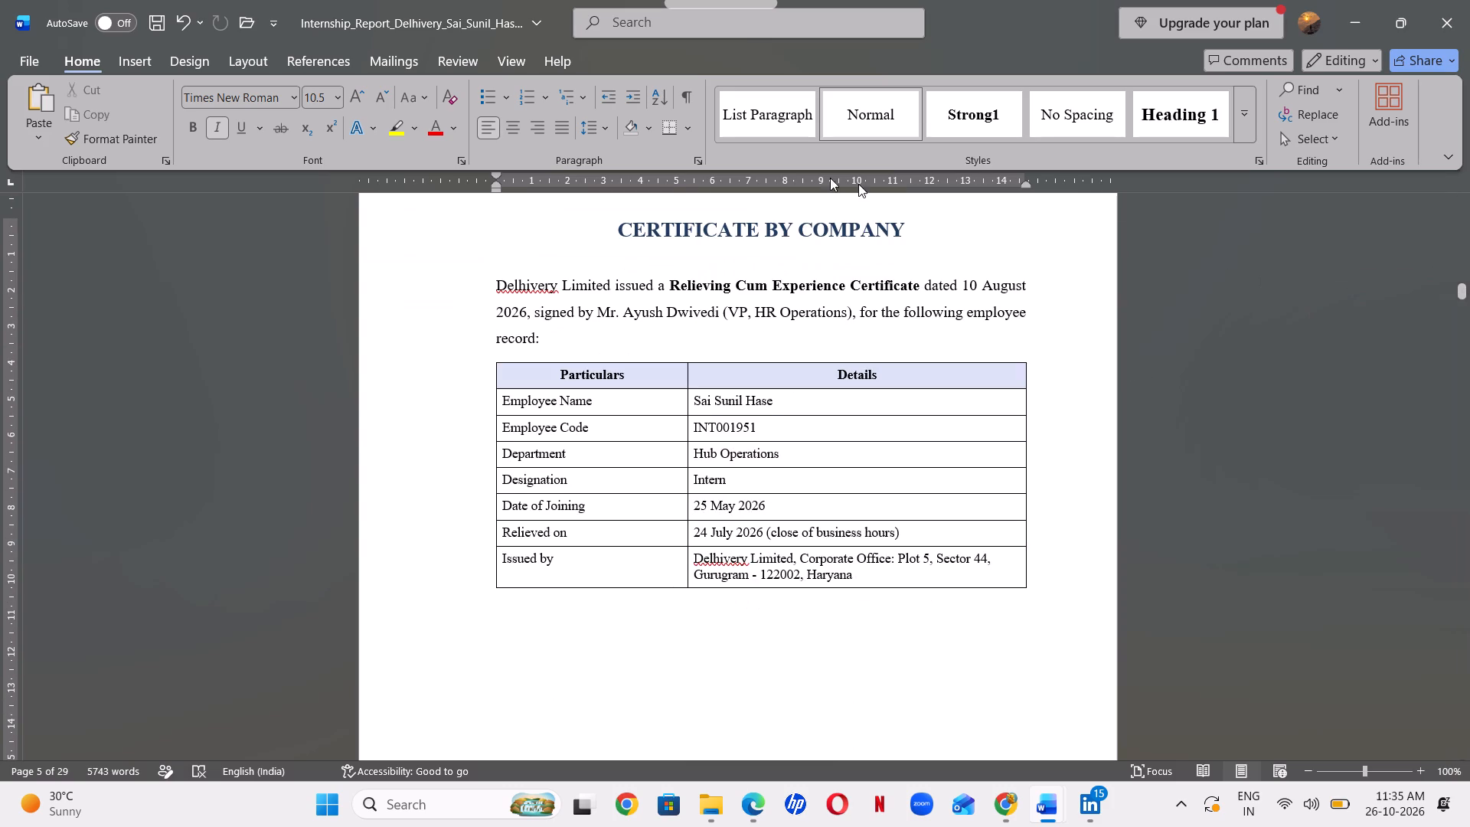
drag(613, 237, 975, 433)
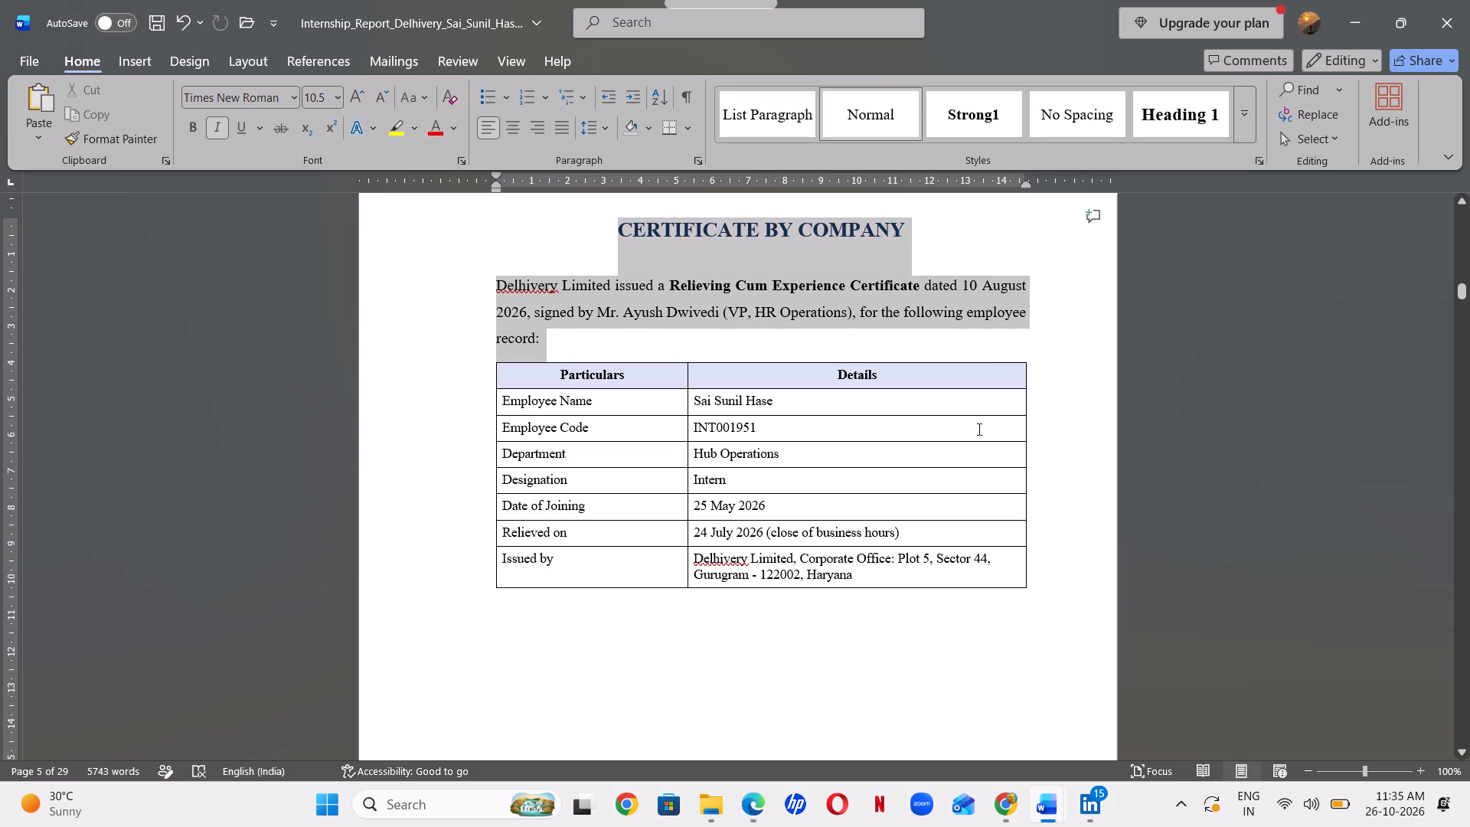
drag(975, 433, 1007, 590)
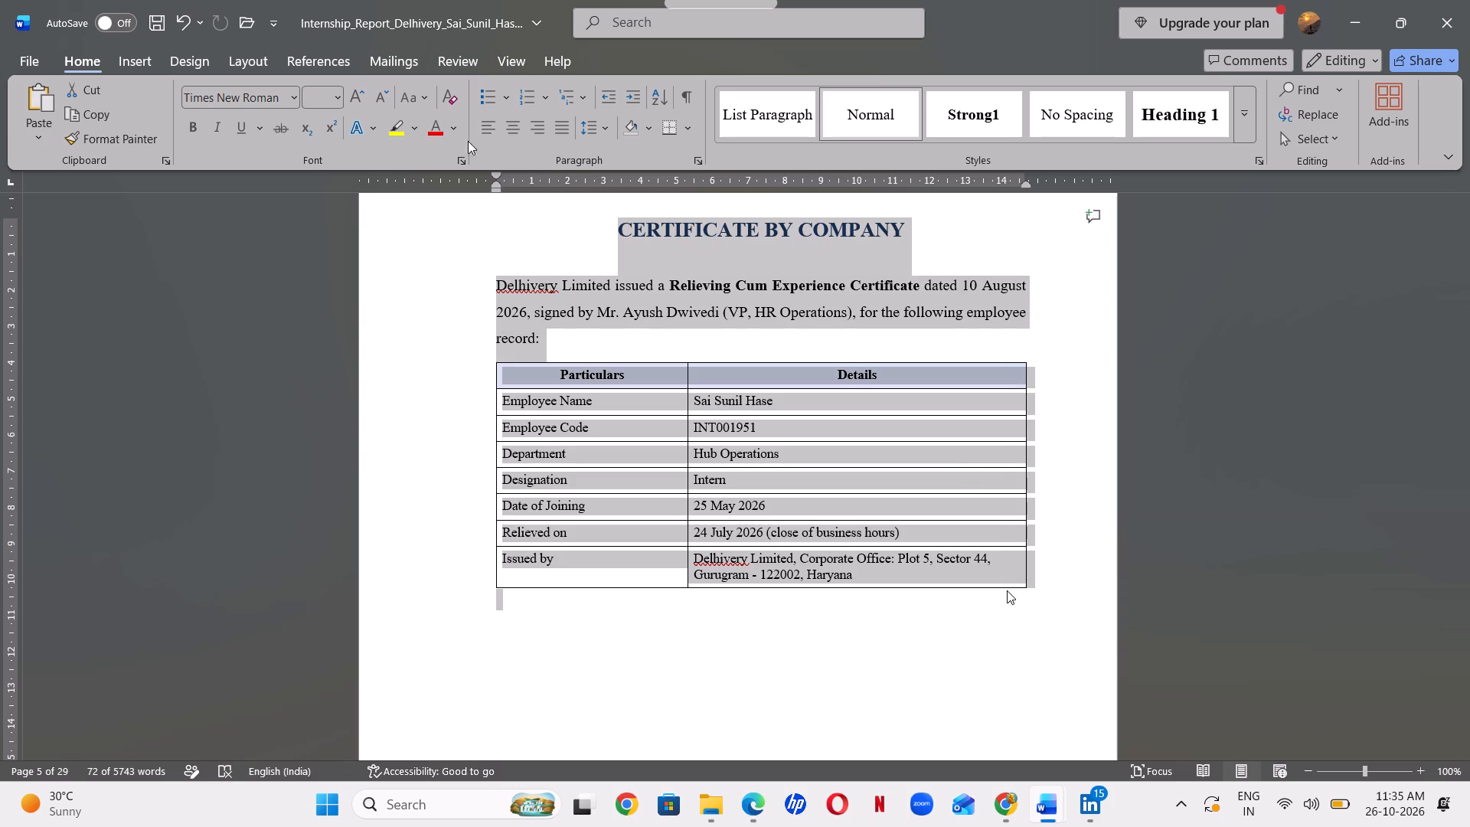
click(609, 128)
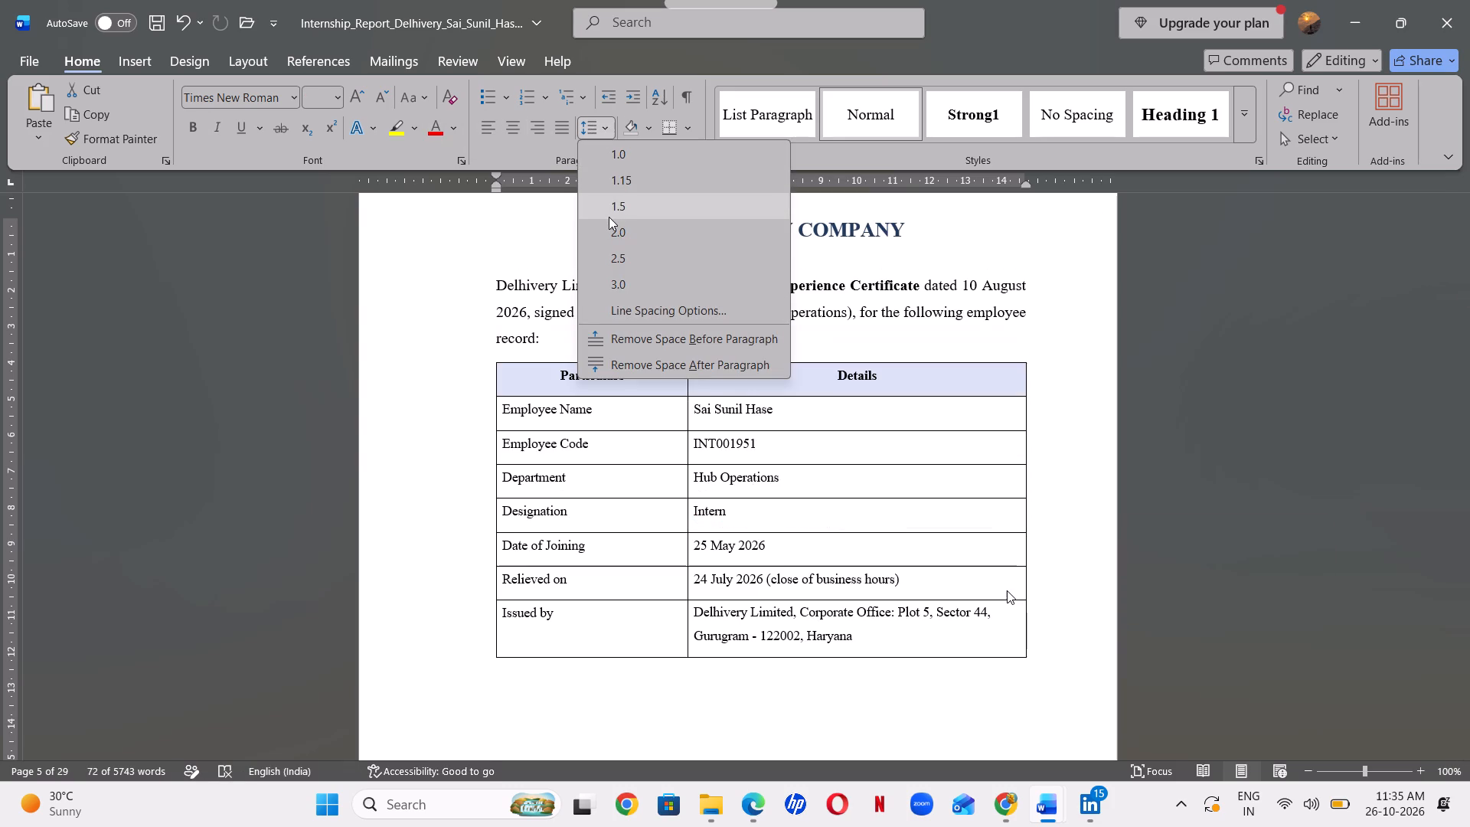
click(609, 217)
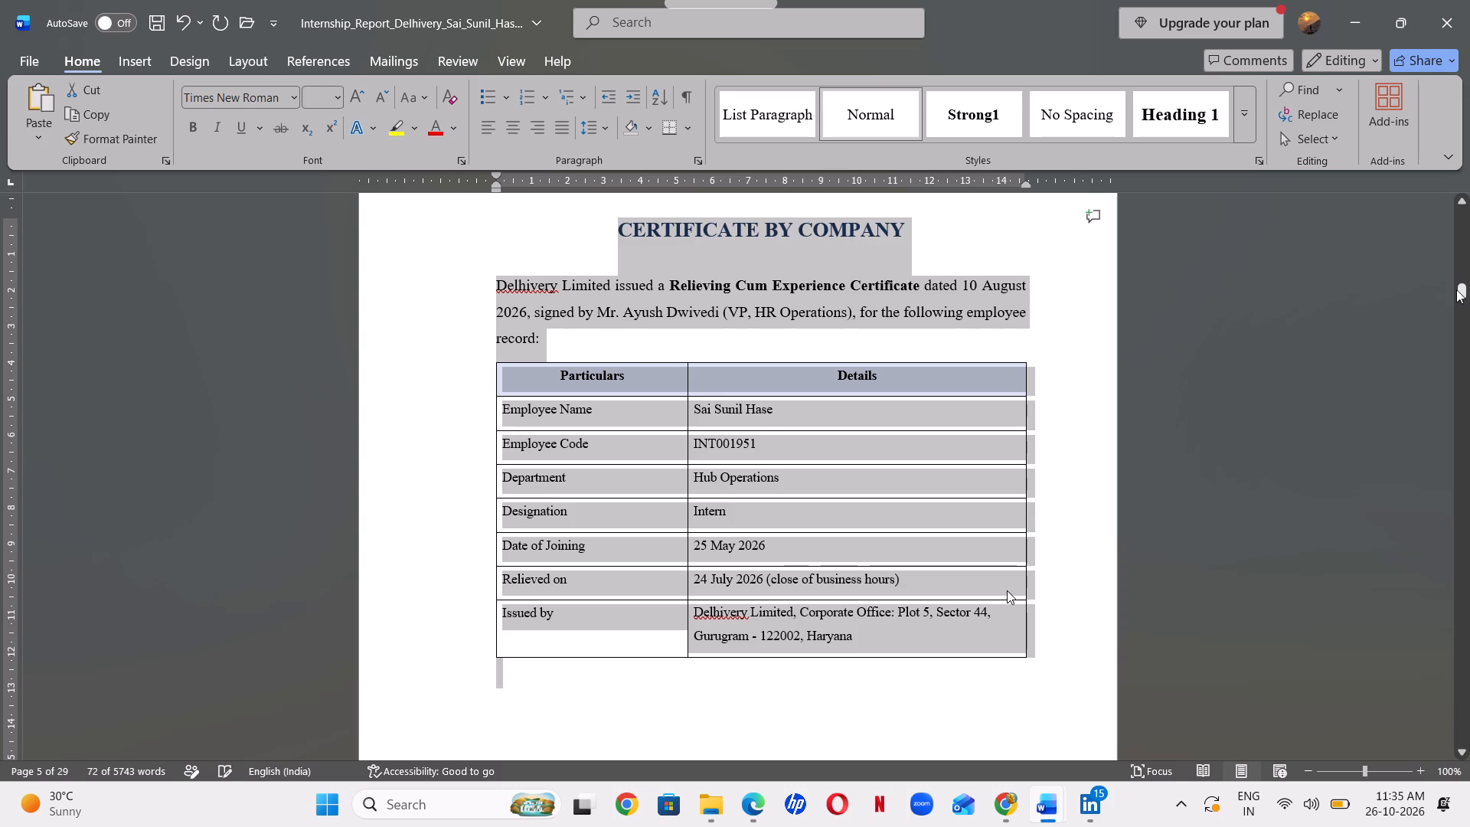
Center the "1. EXECUTIVE SUMMARY" heading.
drag(1456, 290, 1007, 590)
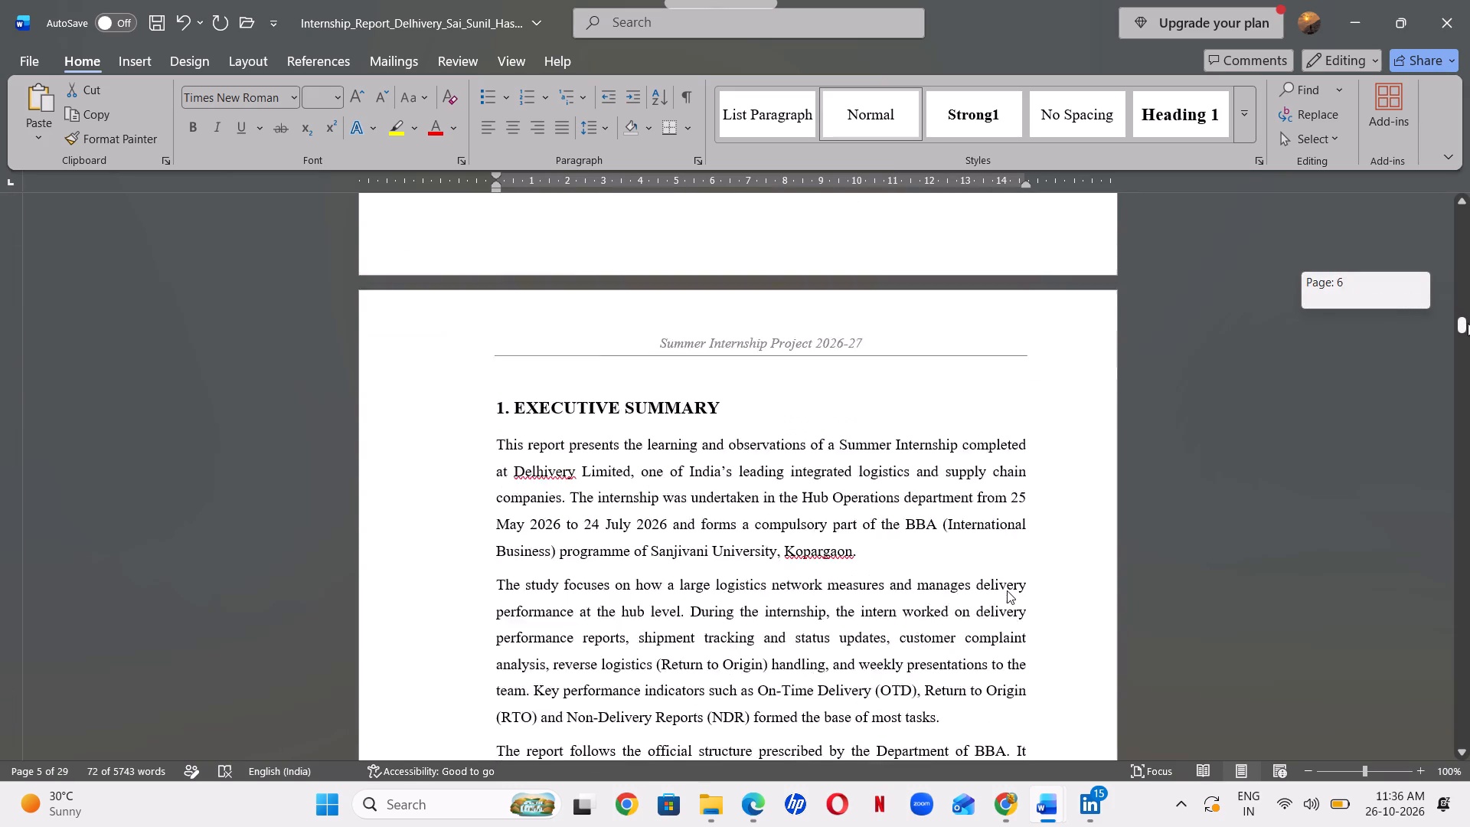
drag(1007, 590, 1468, 319)
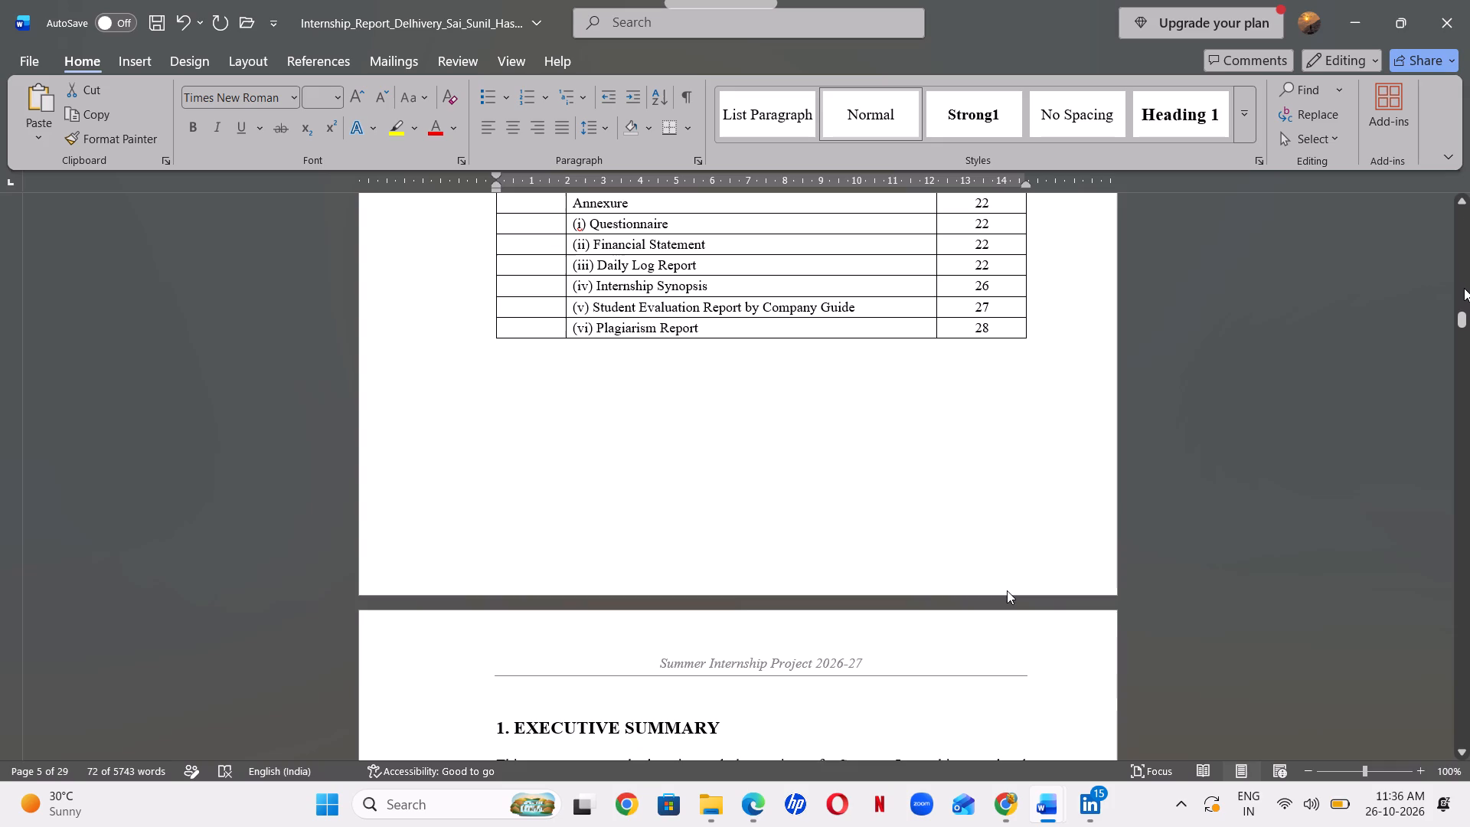
click(1463, 325)
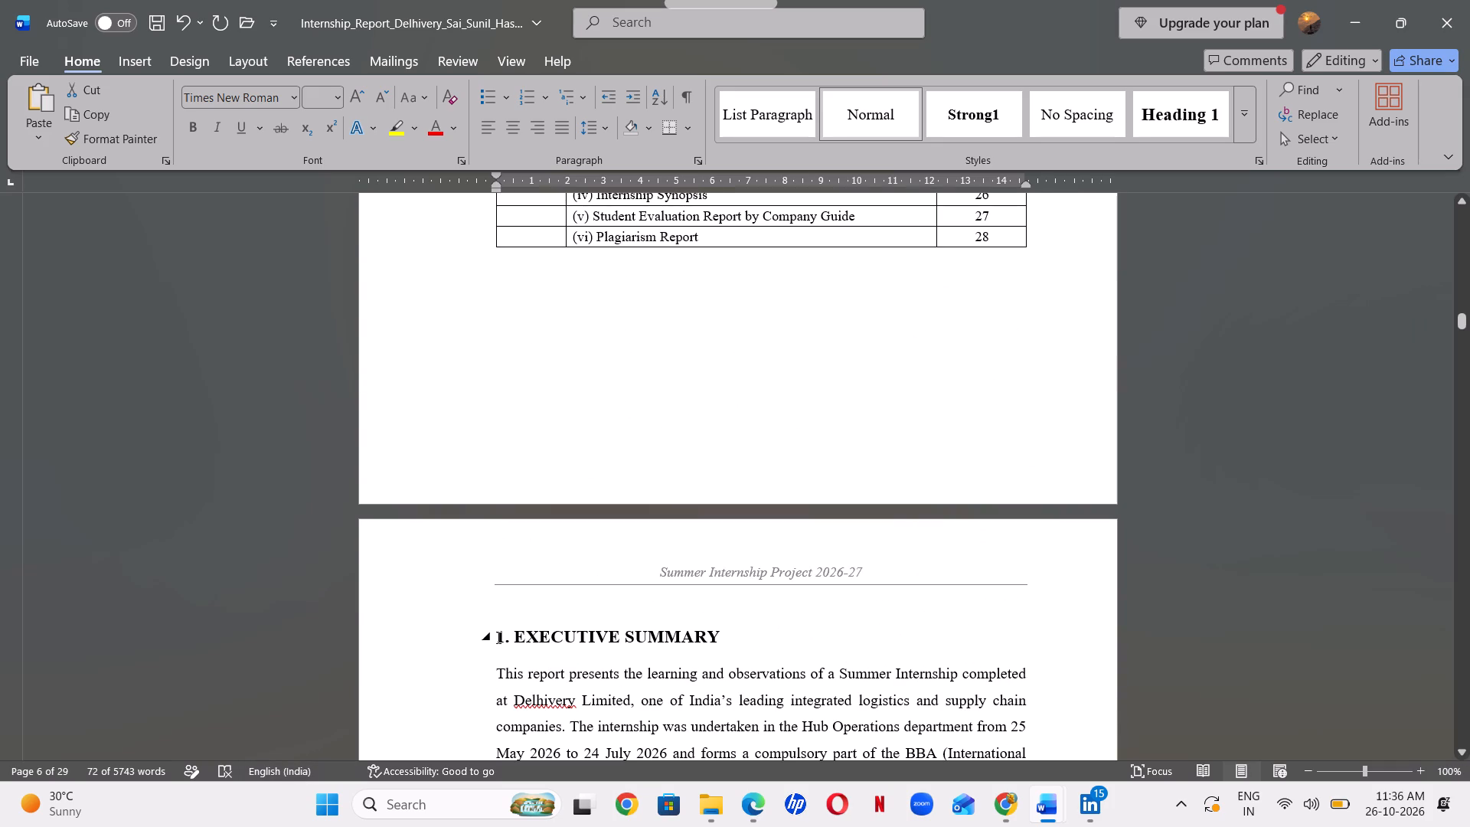
drag(497, 637, 773, 638)
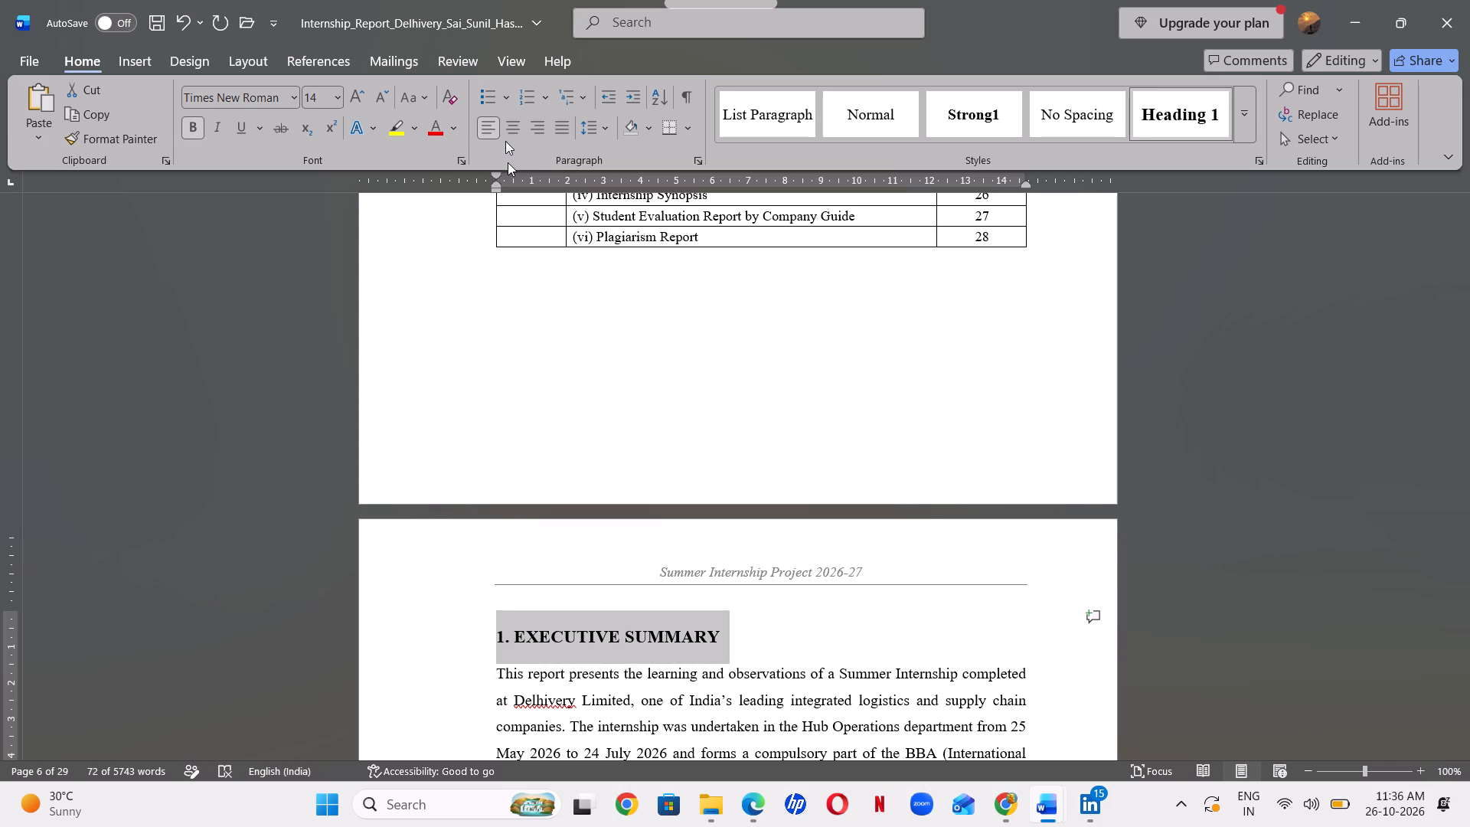
click(507, 131)
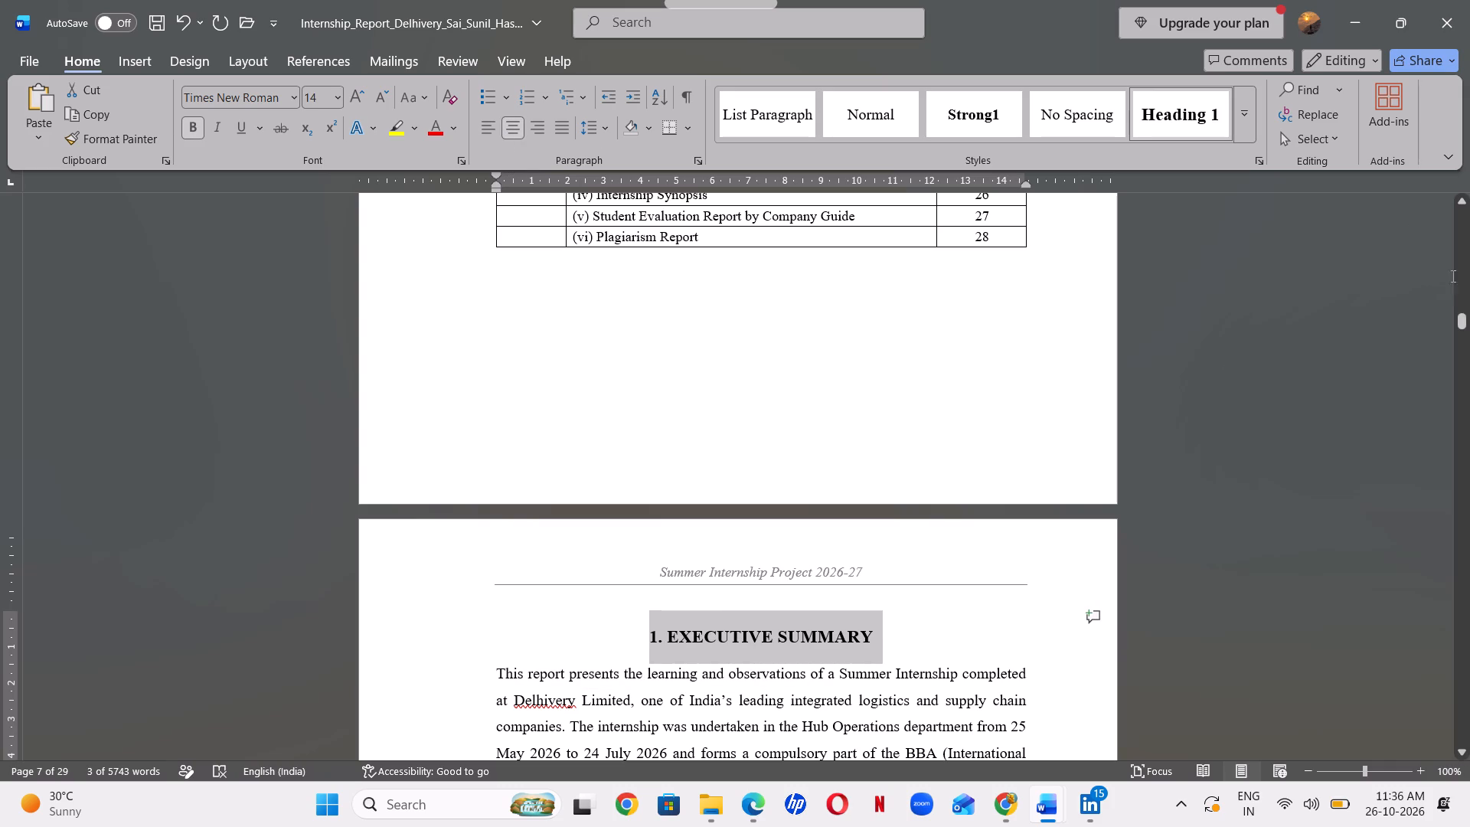
Check the line spacing applied to the three Executive Summary body paragraphs.
click(1465, 321)
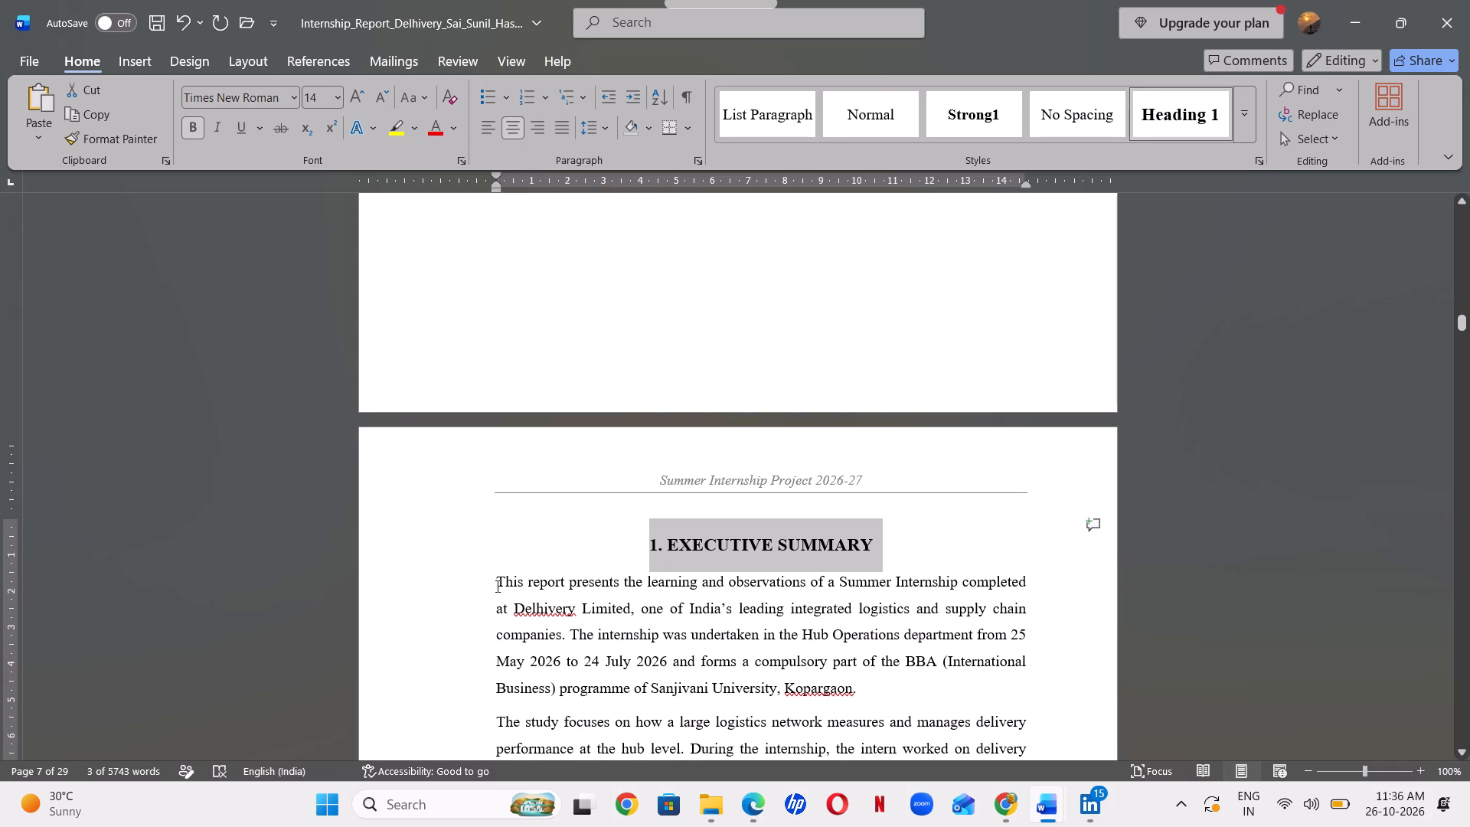
drag(492, 580, 976, 629)
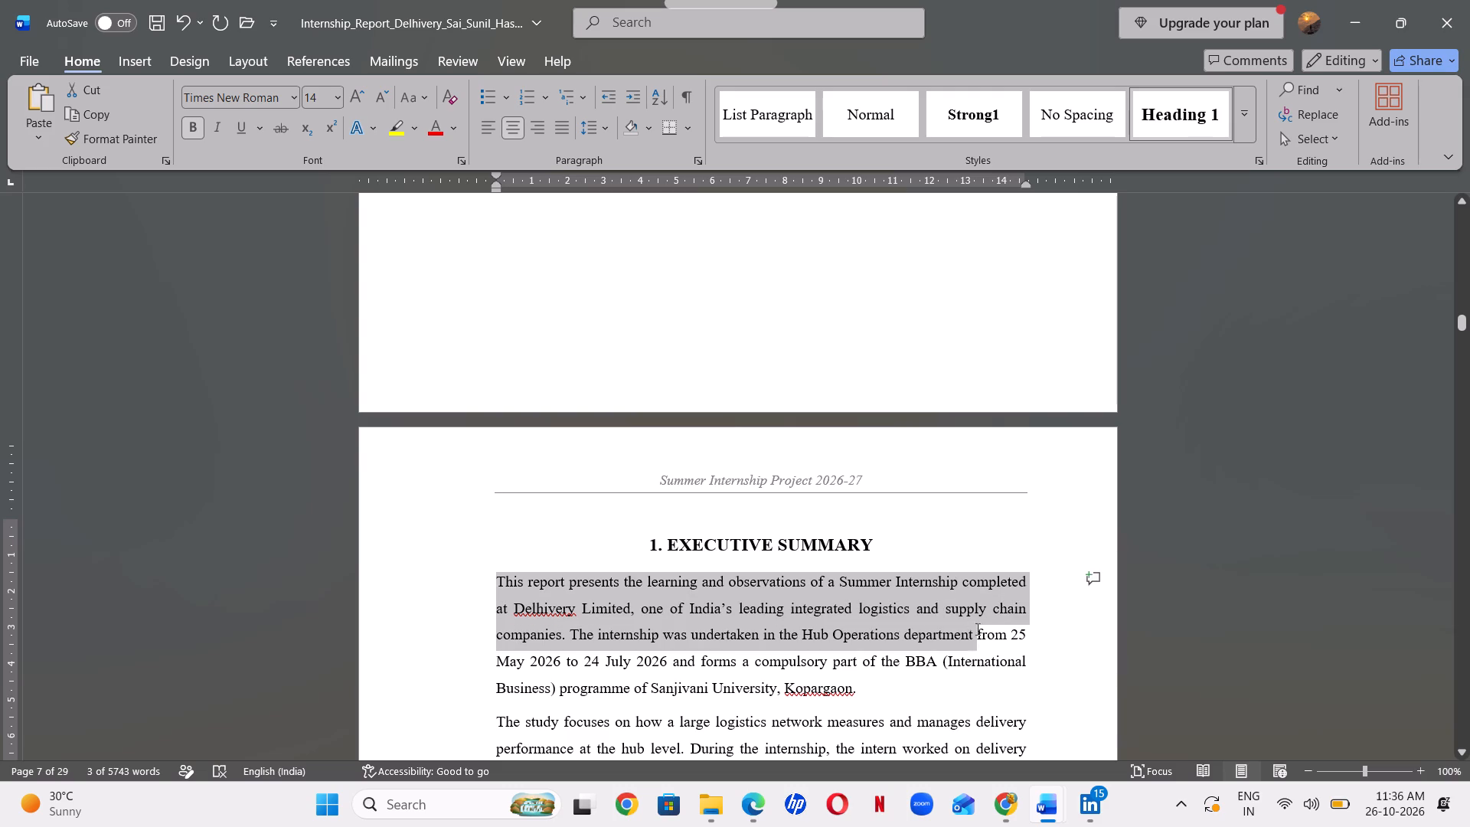
drag(976, 629, 981, 768)
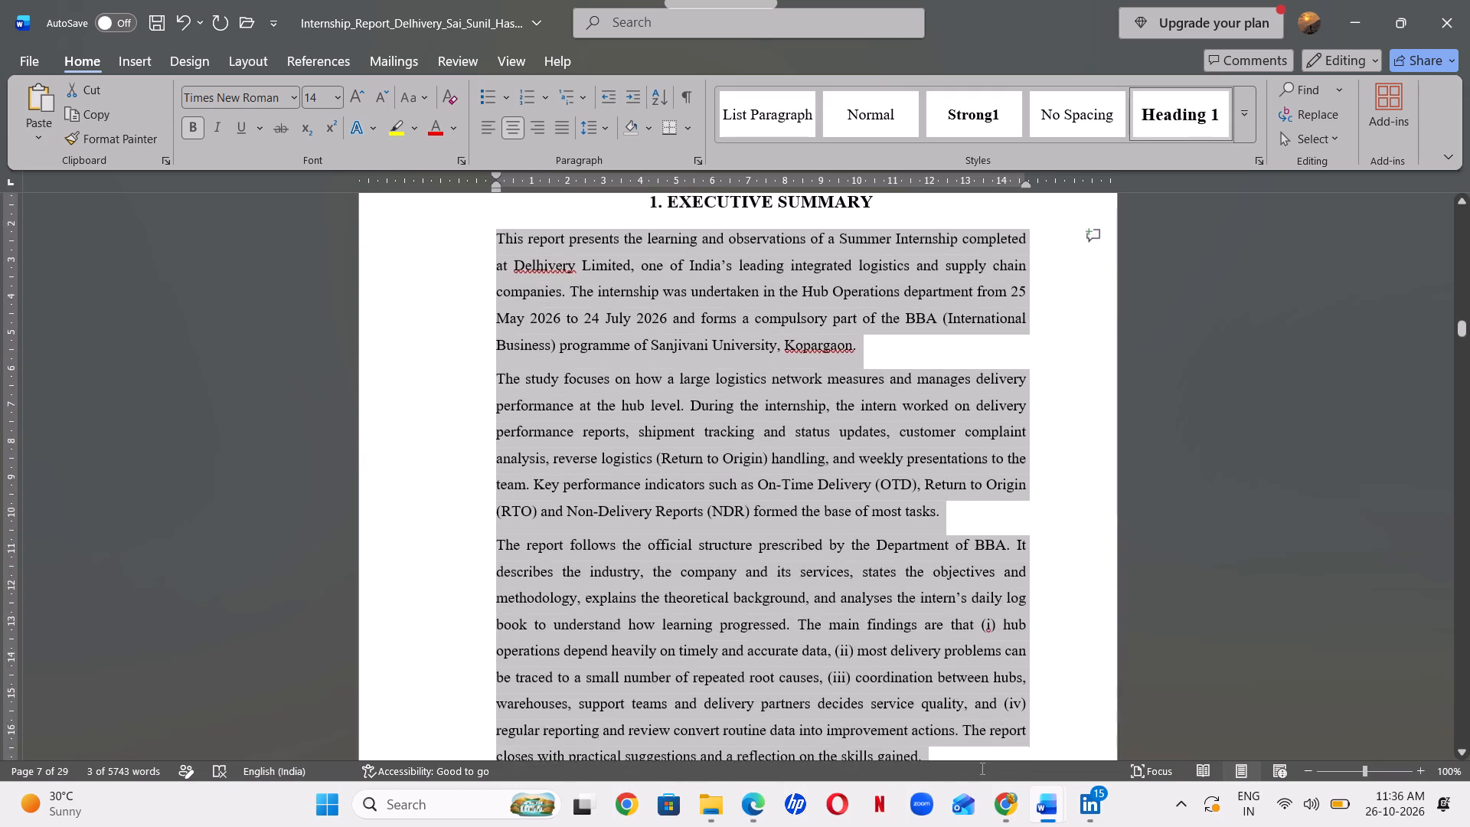
drag(981, 768, 927, 608)
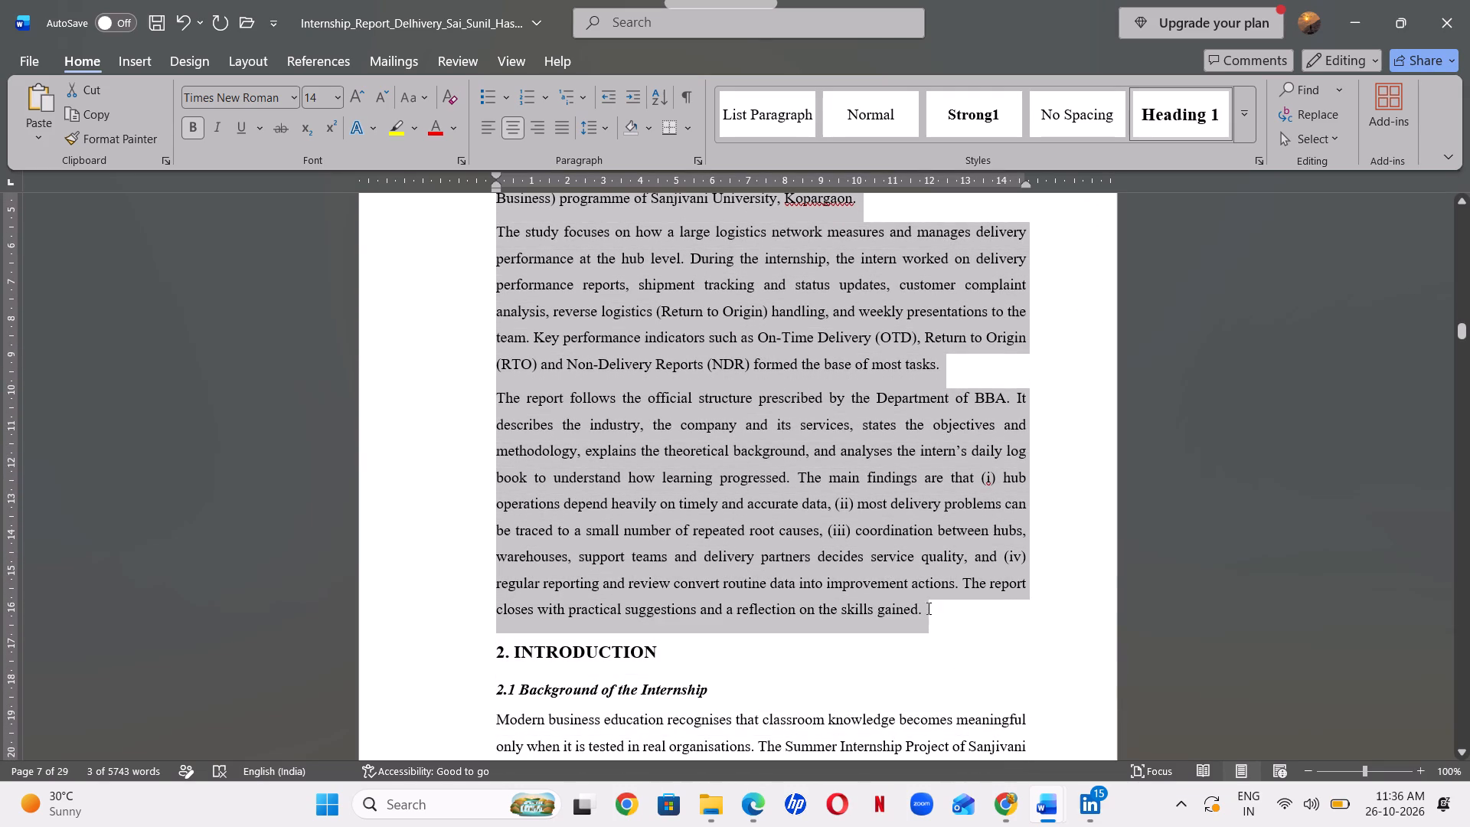
drag(927, 608, 927, 611)
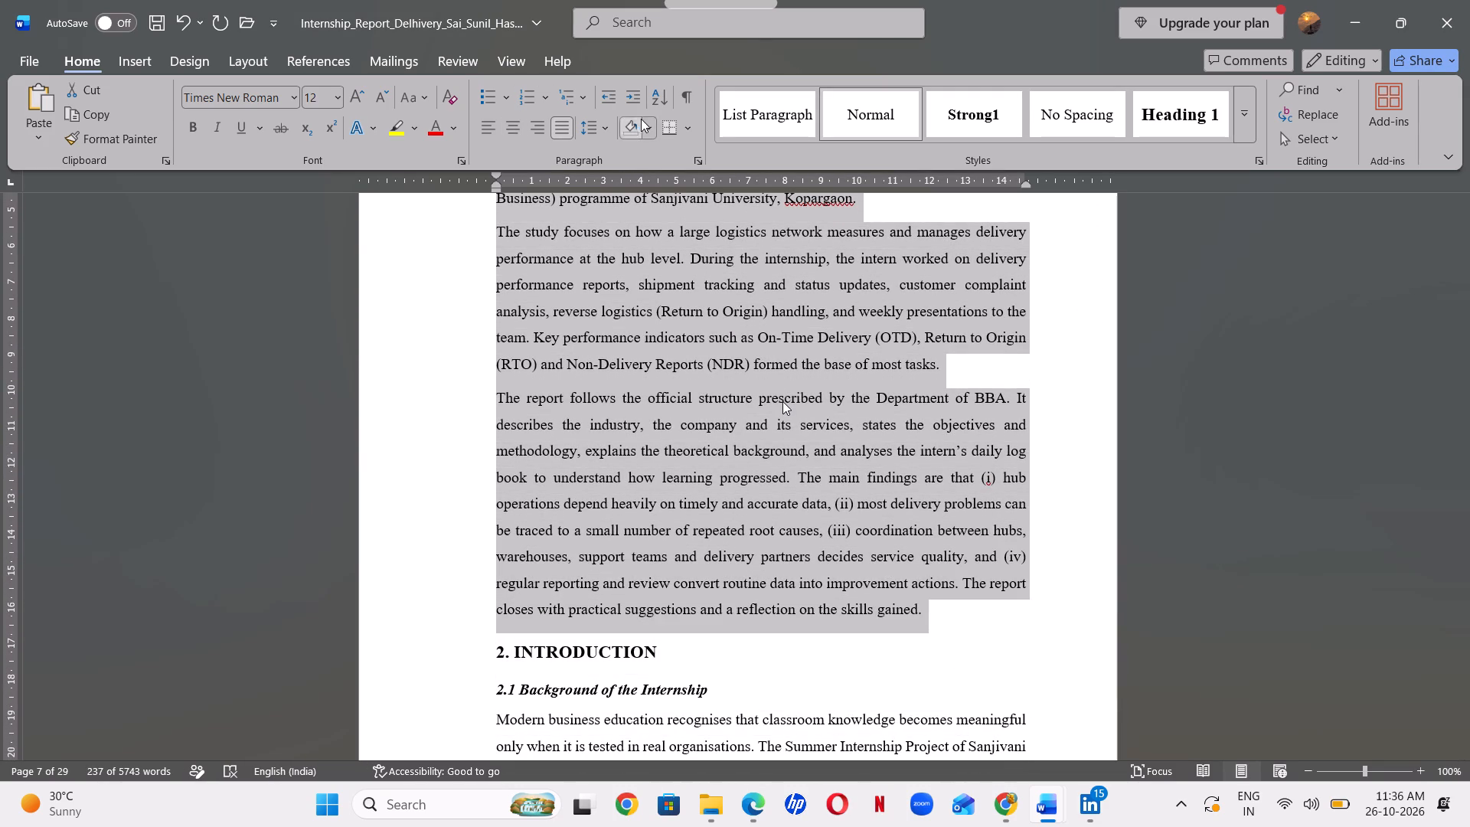
click(602, 128)
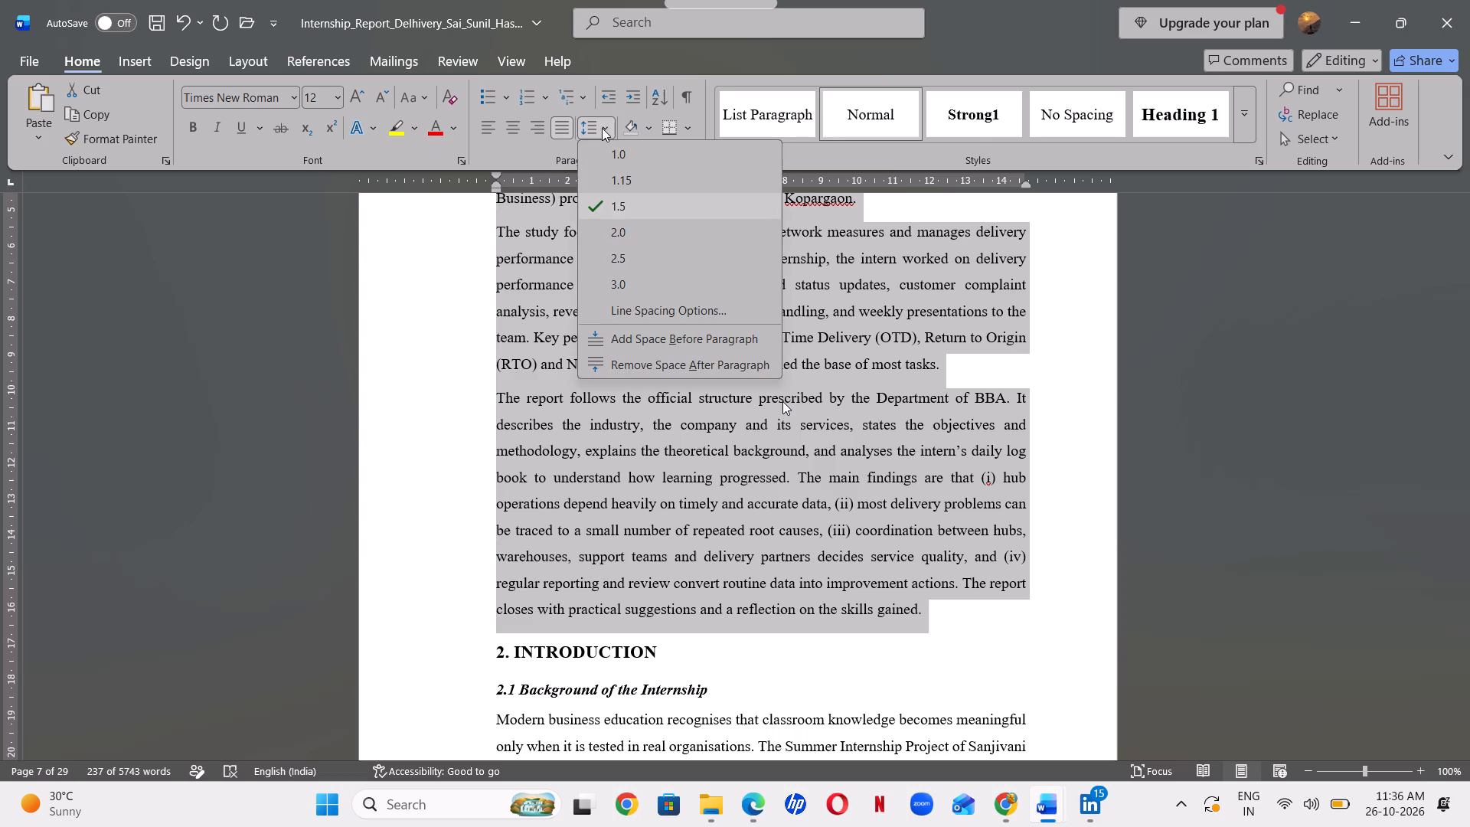
click(1171, 466)
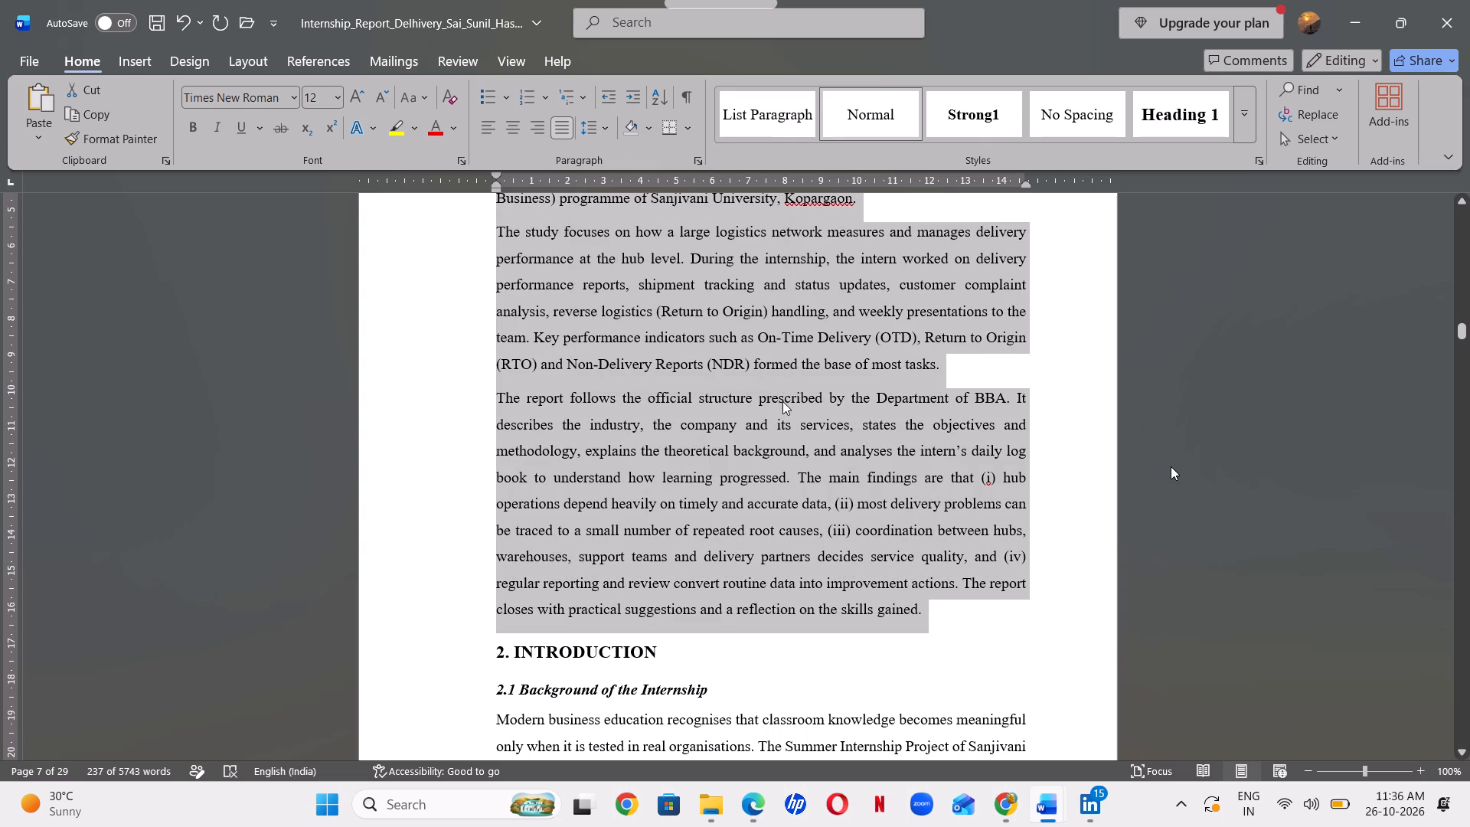
click(1093, 482)
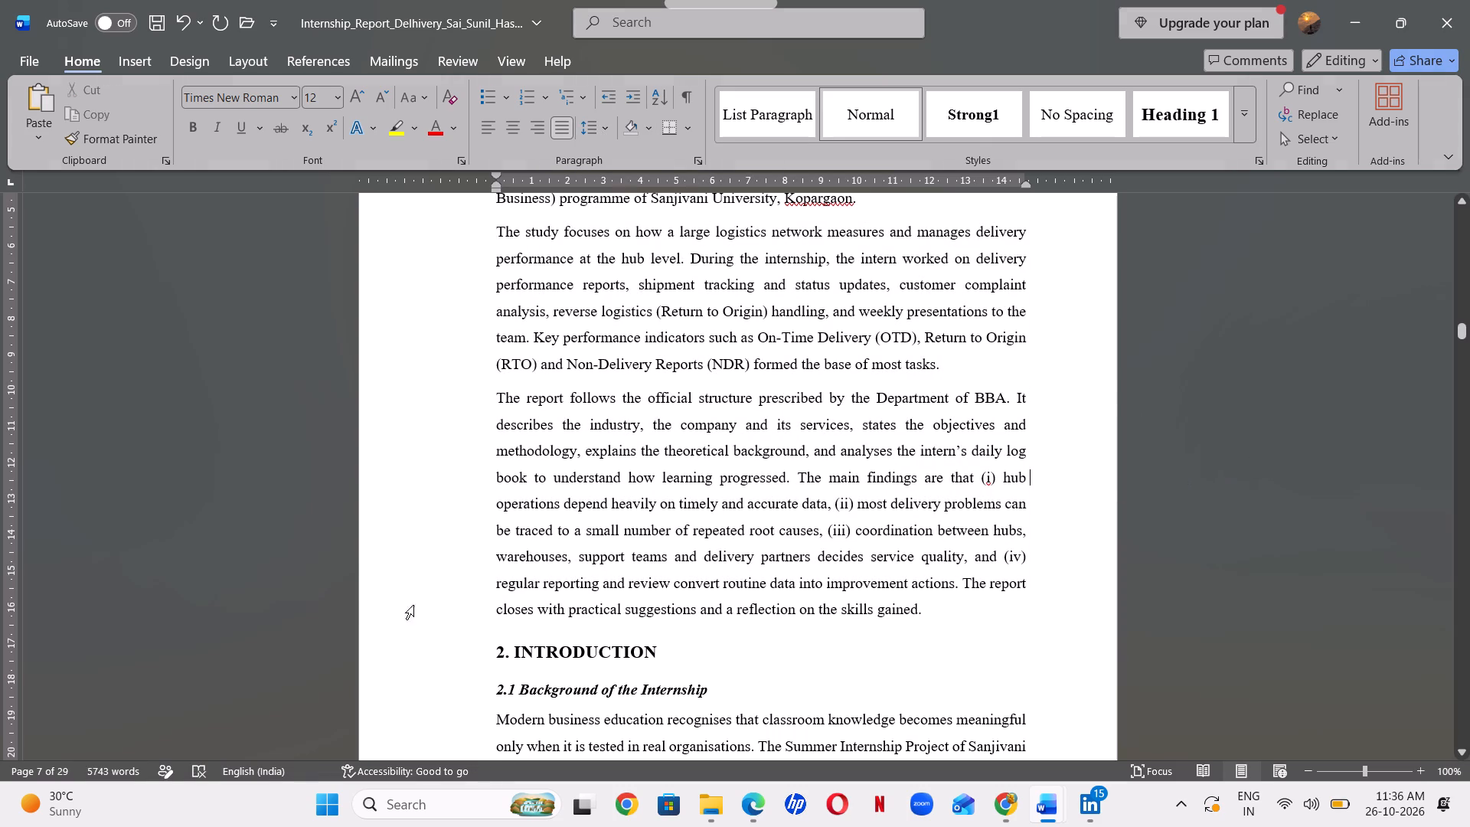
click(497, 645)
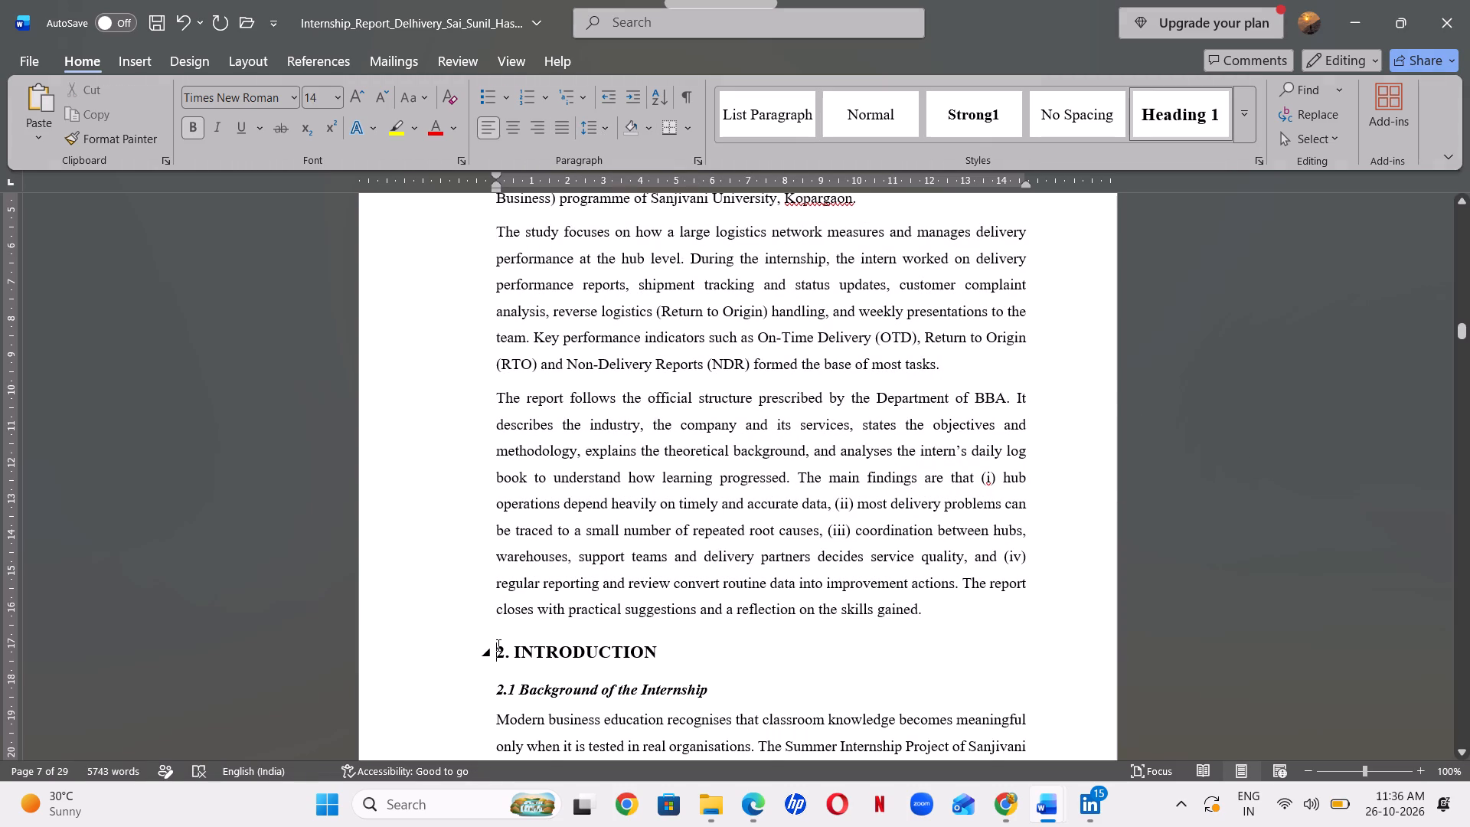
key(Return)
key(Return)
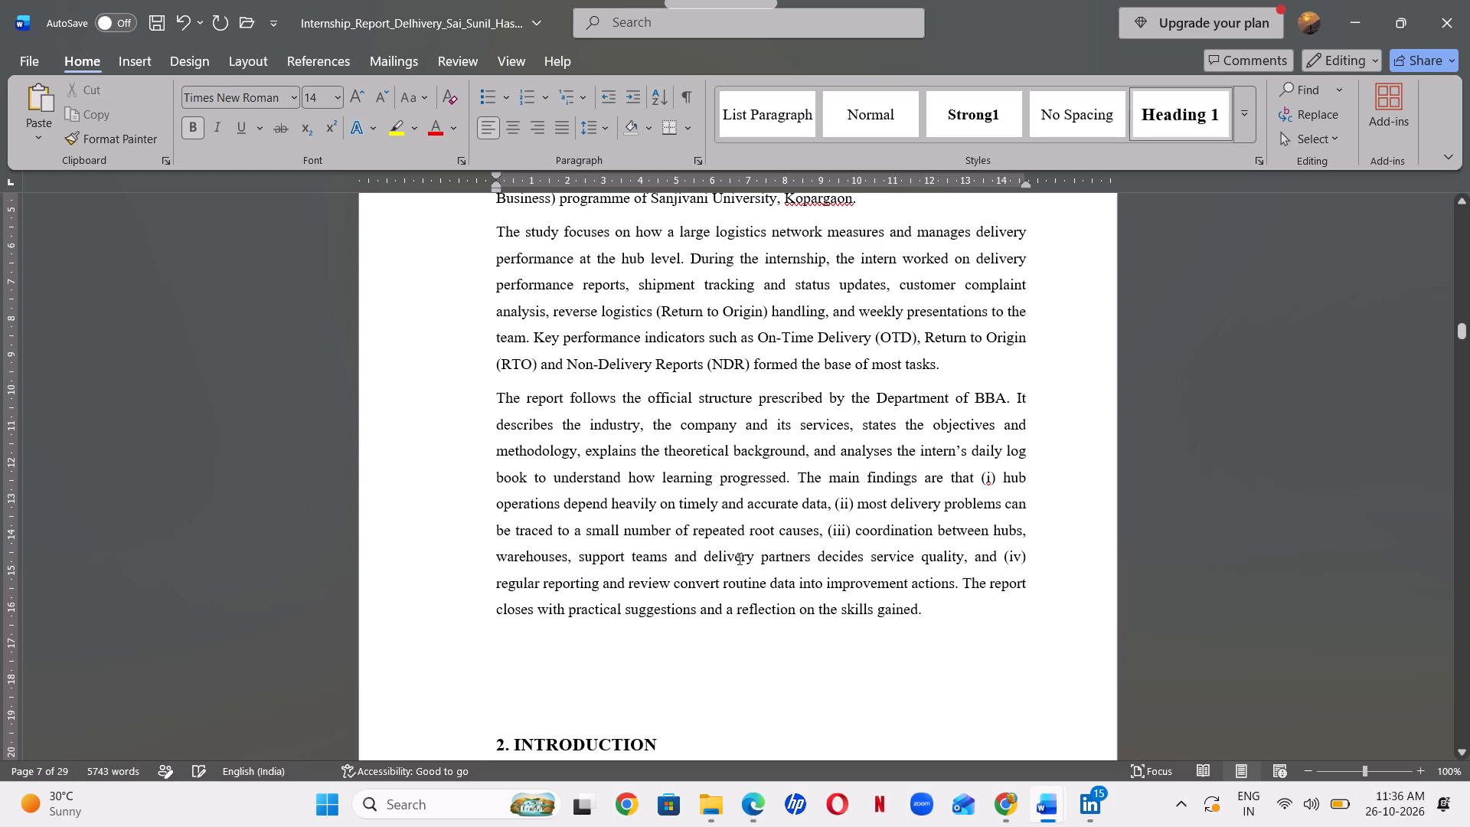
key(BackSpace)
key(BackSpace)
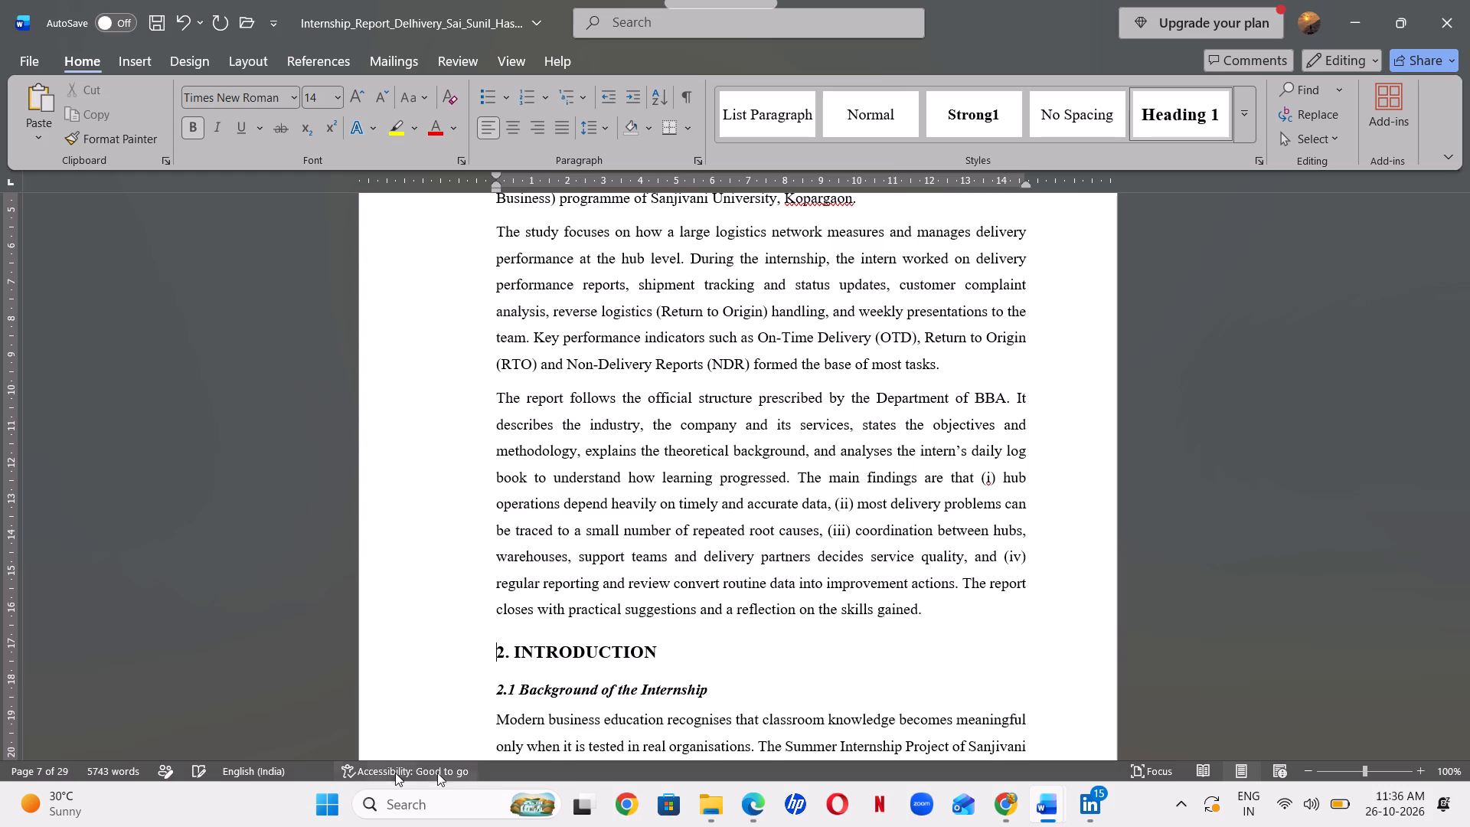
Push the "2. INTRODUCTION" section onto the following page by adding five blank lines after the last Executive Summary paragraph.
click(930, 611)
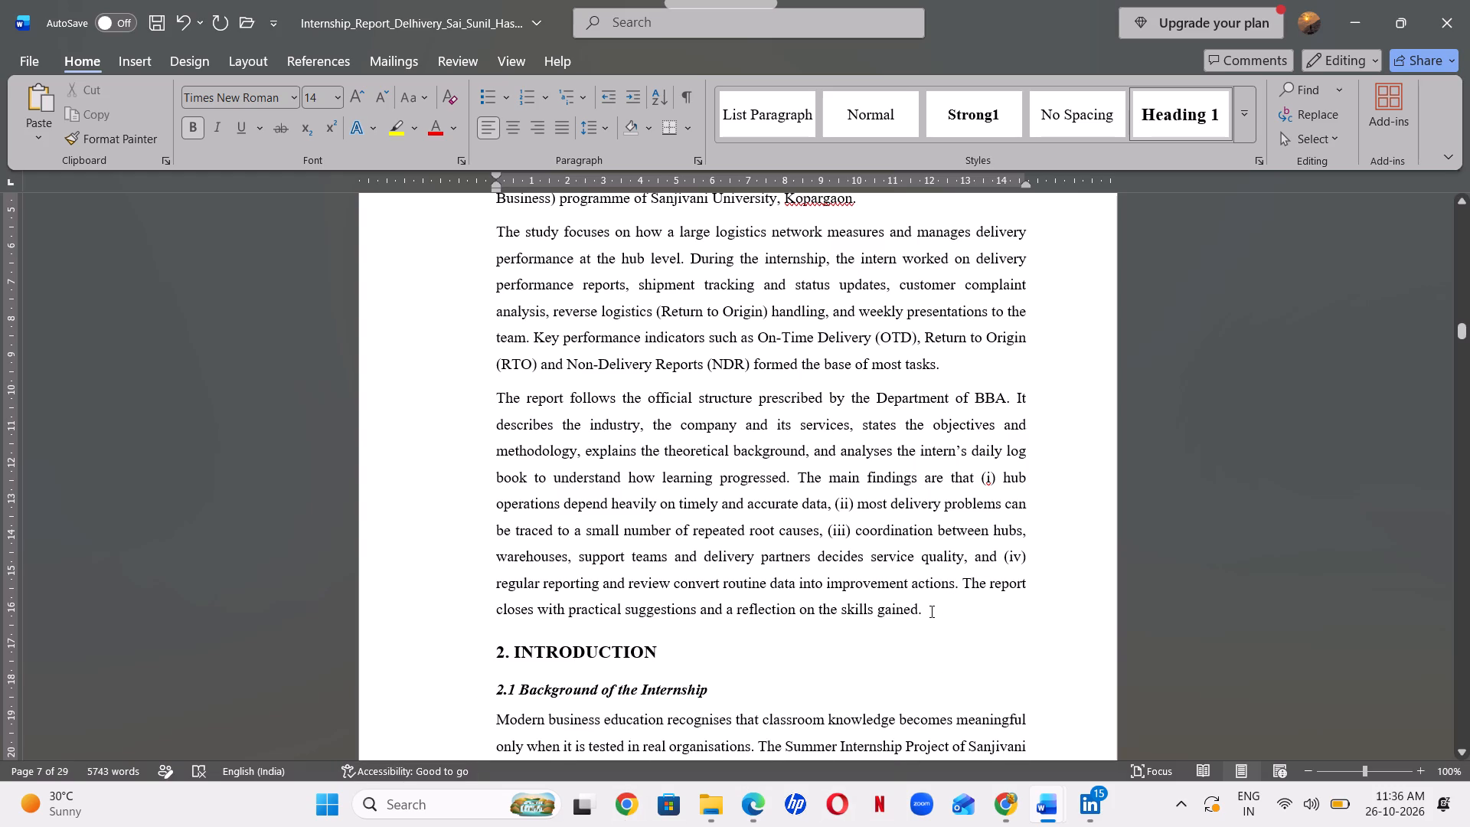
key(Return)
key(Return)
key(Return)
key(Return)
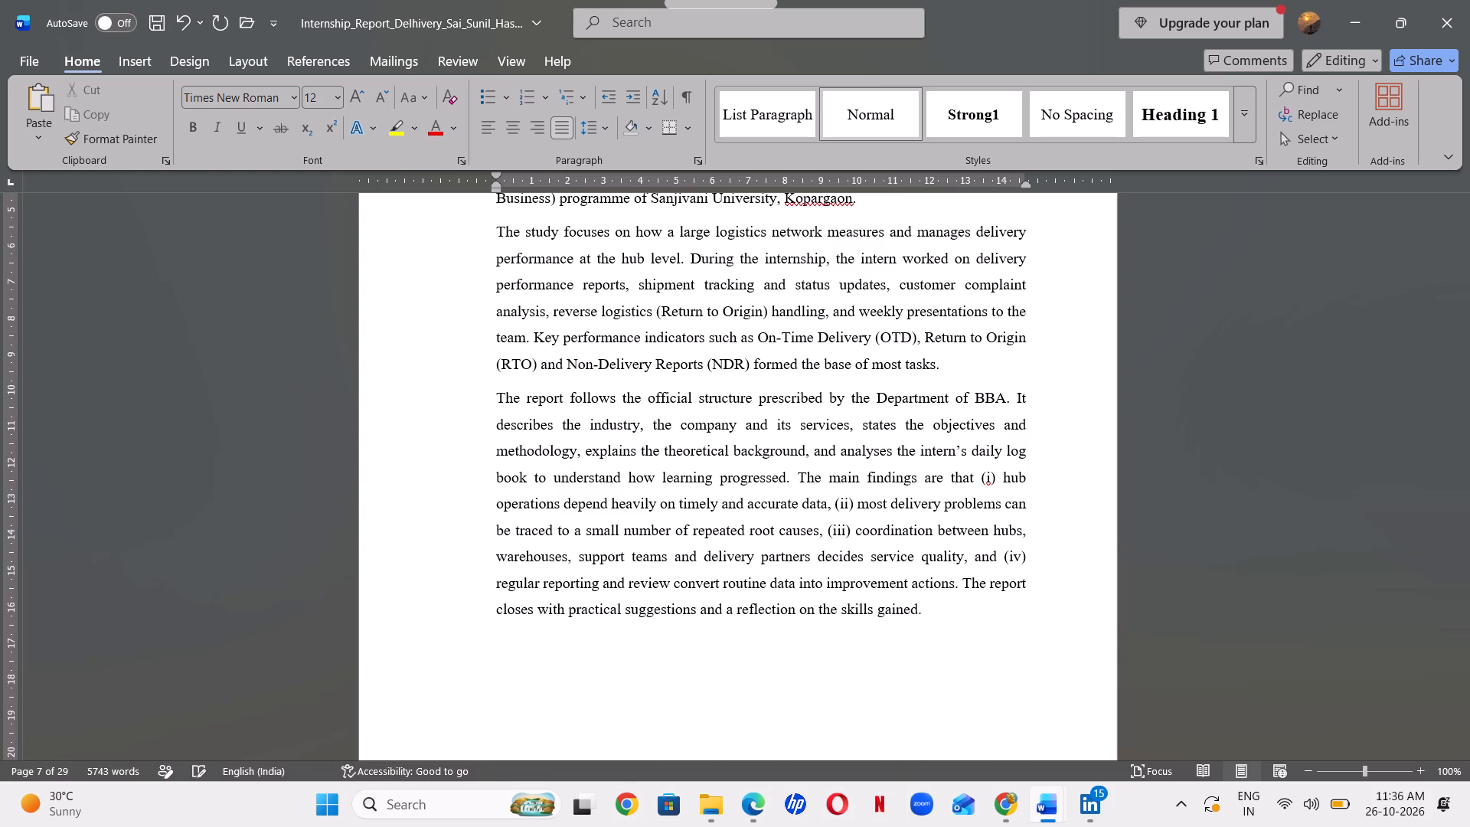
click(1465, 328)
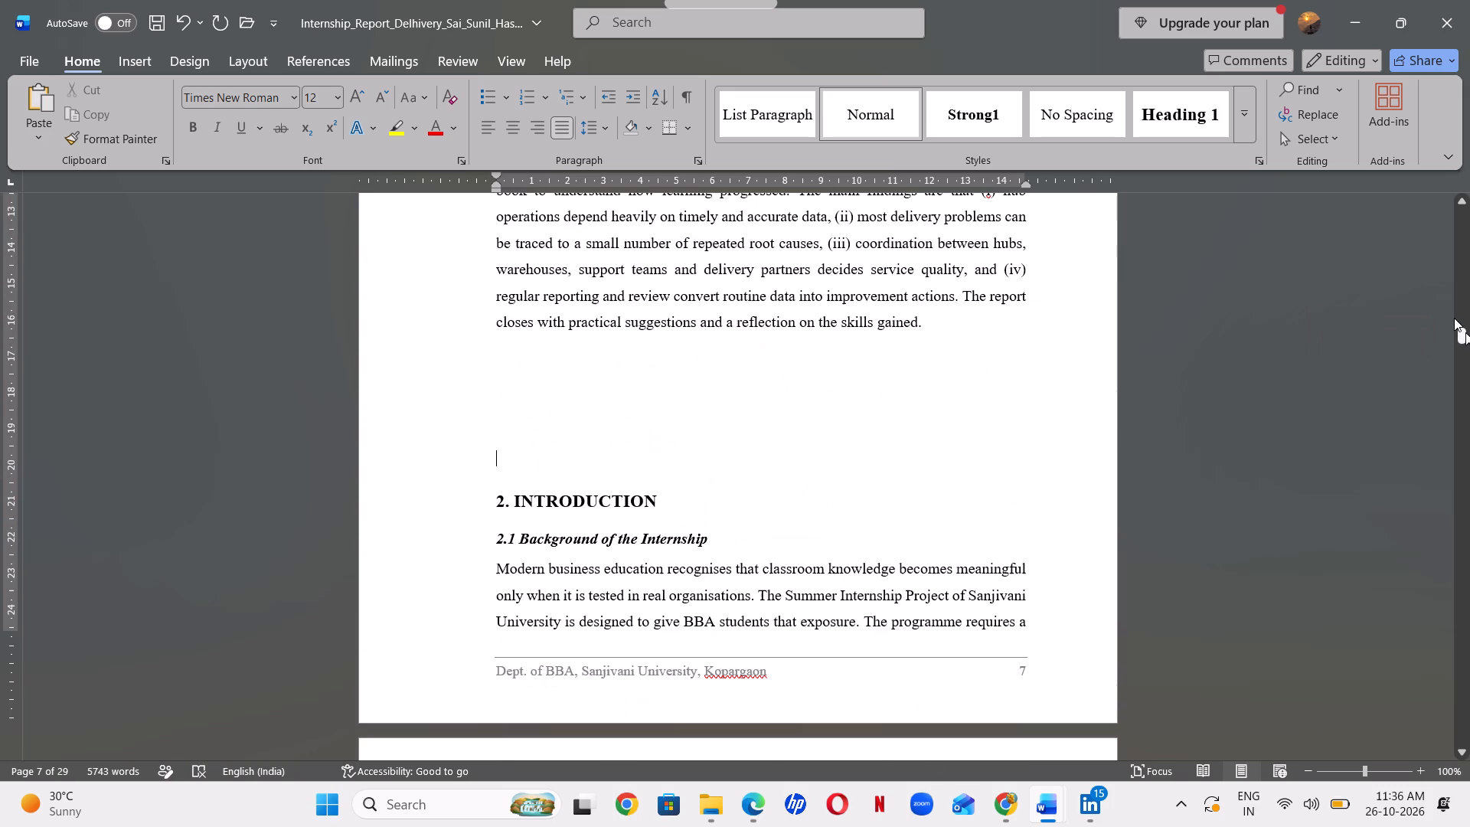
key(Return)
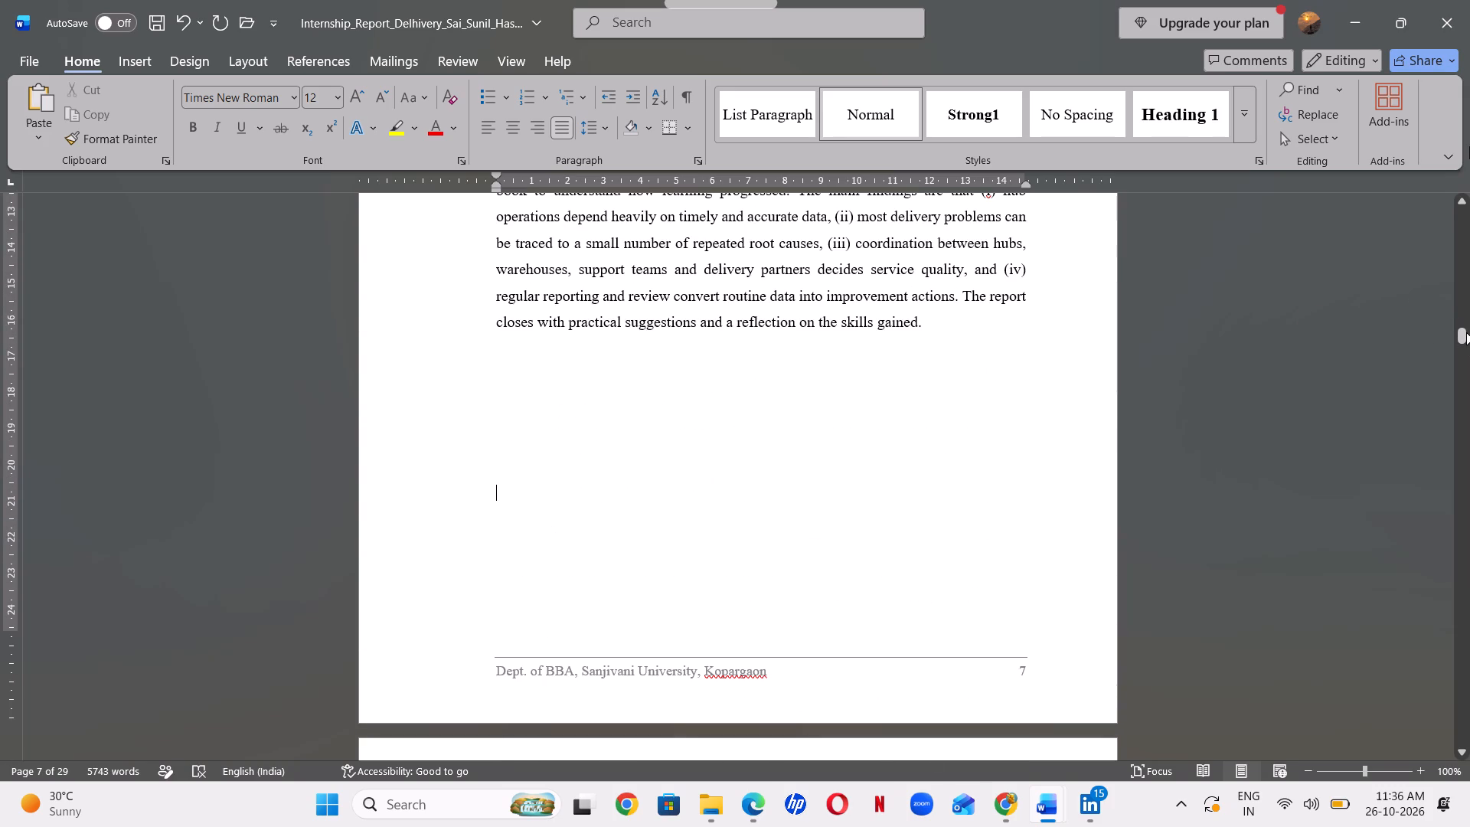
Center the "2. INTRODUCTION" heading.
click(1467, 348)
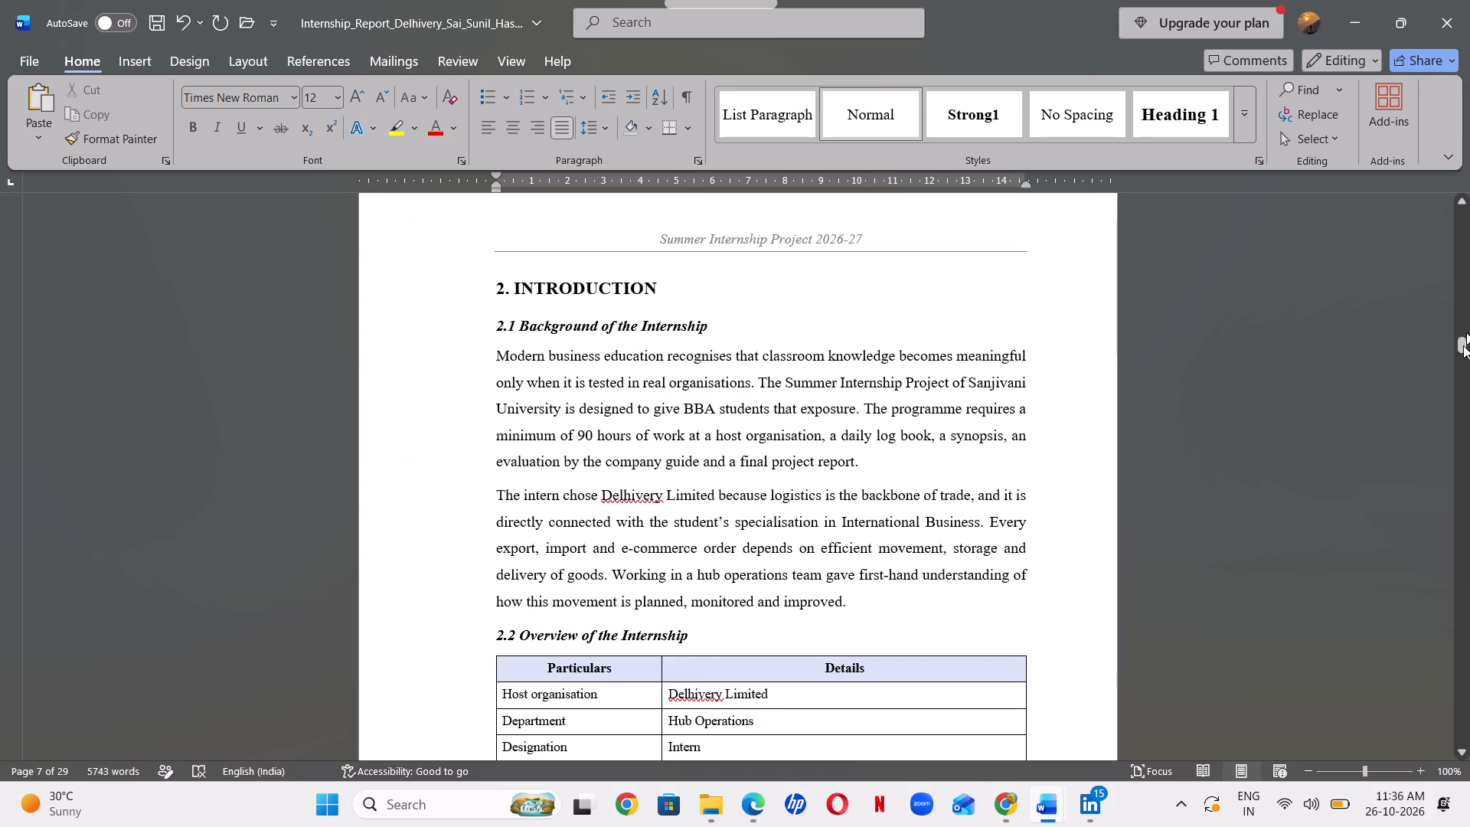
drag(489, 279, 626, 302)
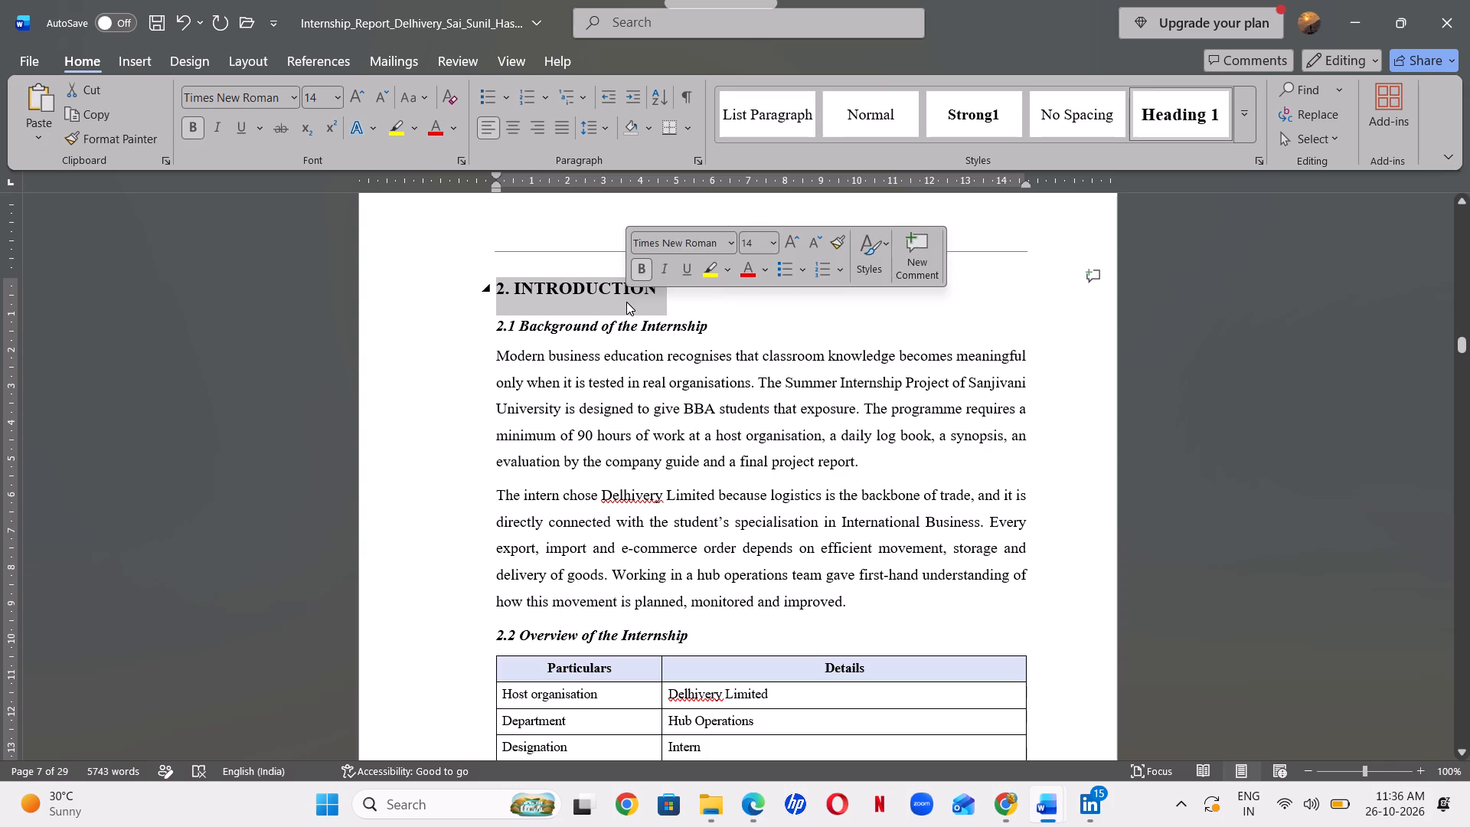
click(506, 120)
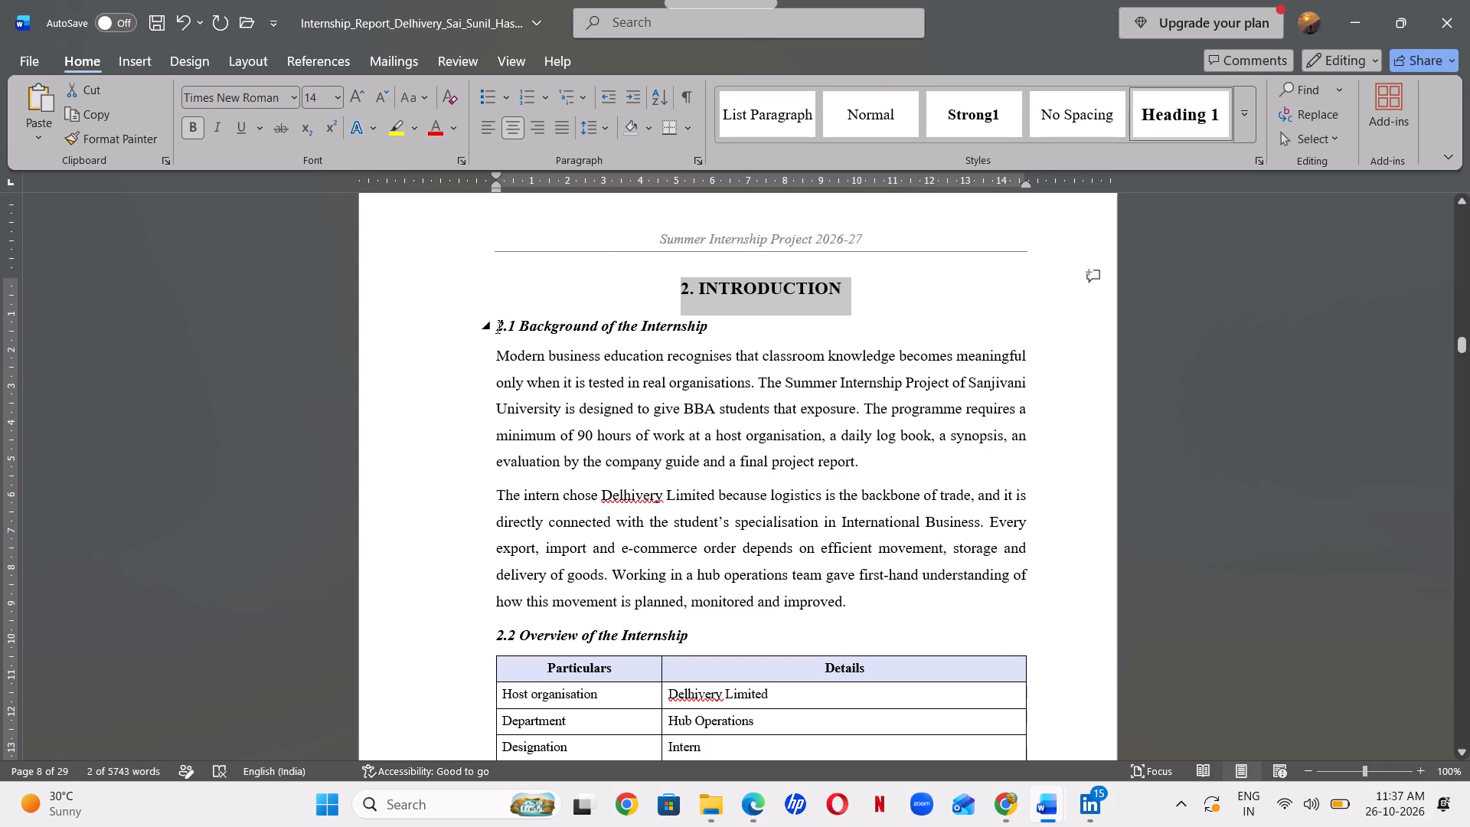
Remove the italics from the "2.1 Background of the Internship" subheading.
drag(498, 327, 704, 328)
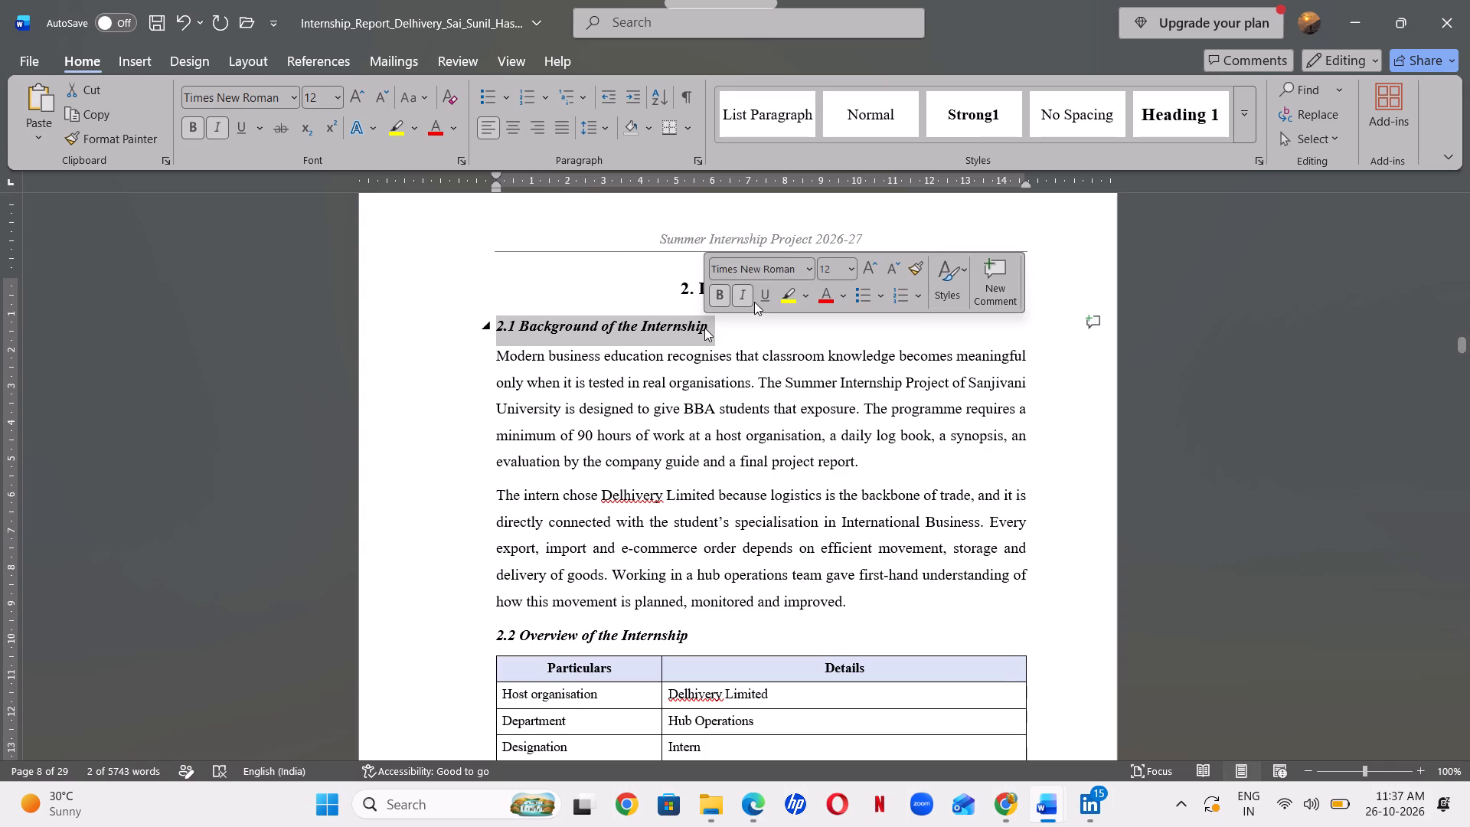
click(749, 292)
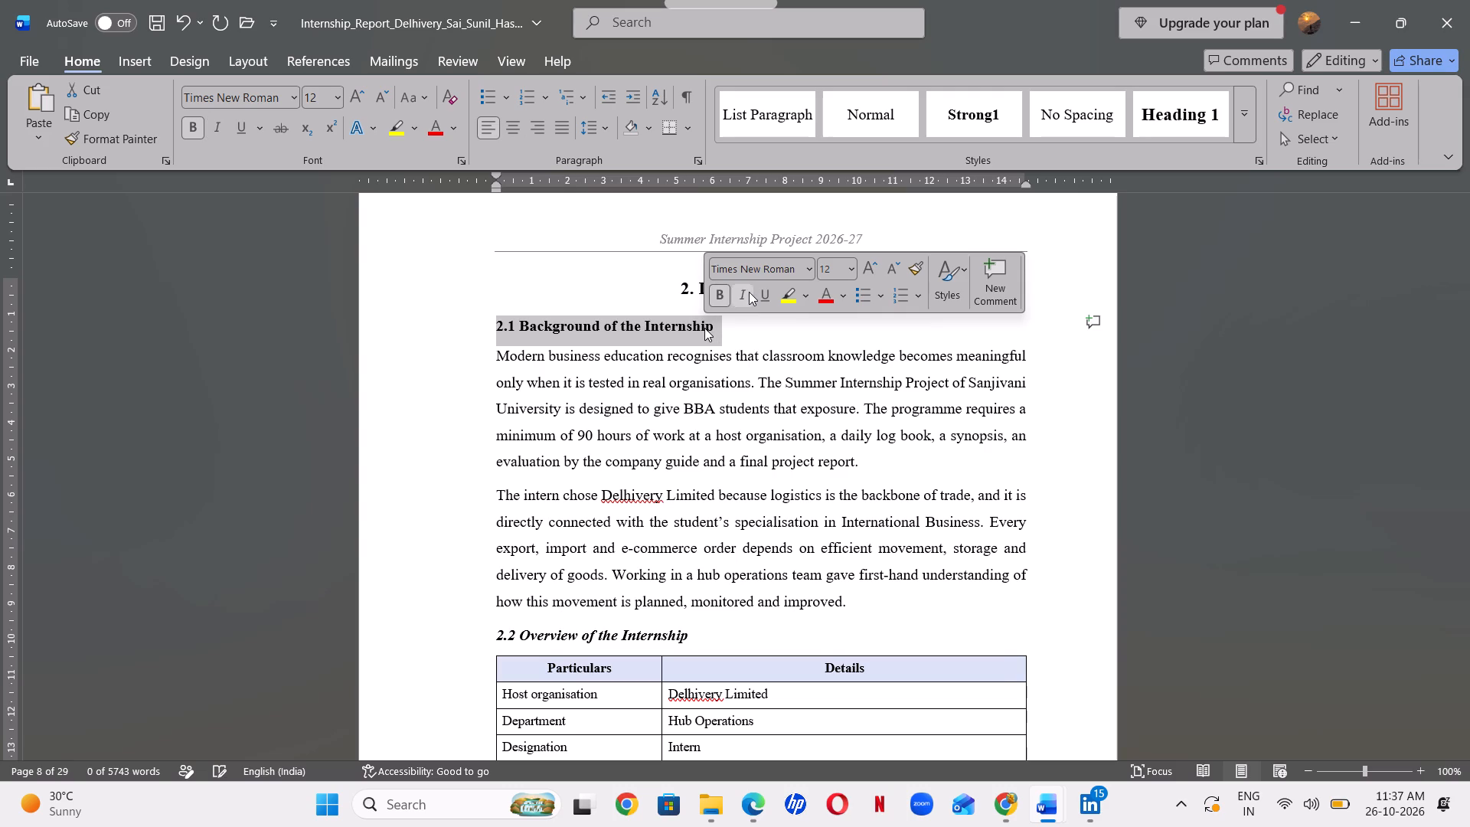
click(499, 351)
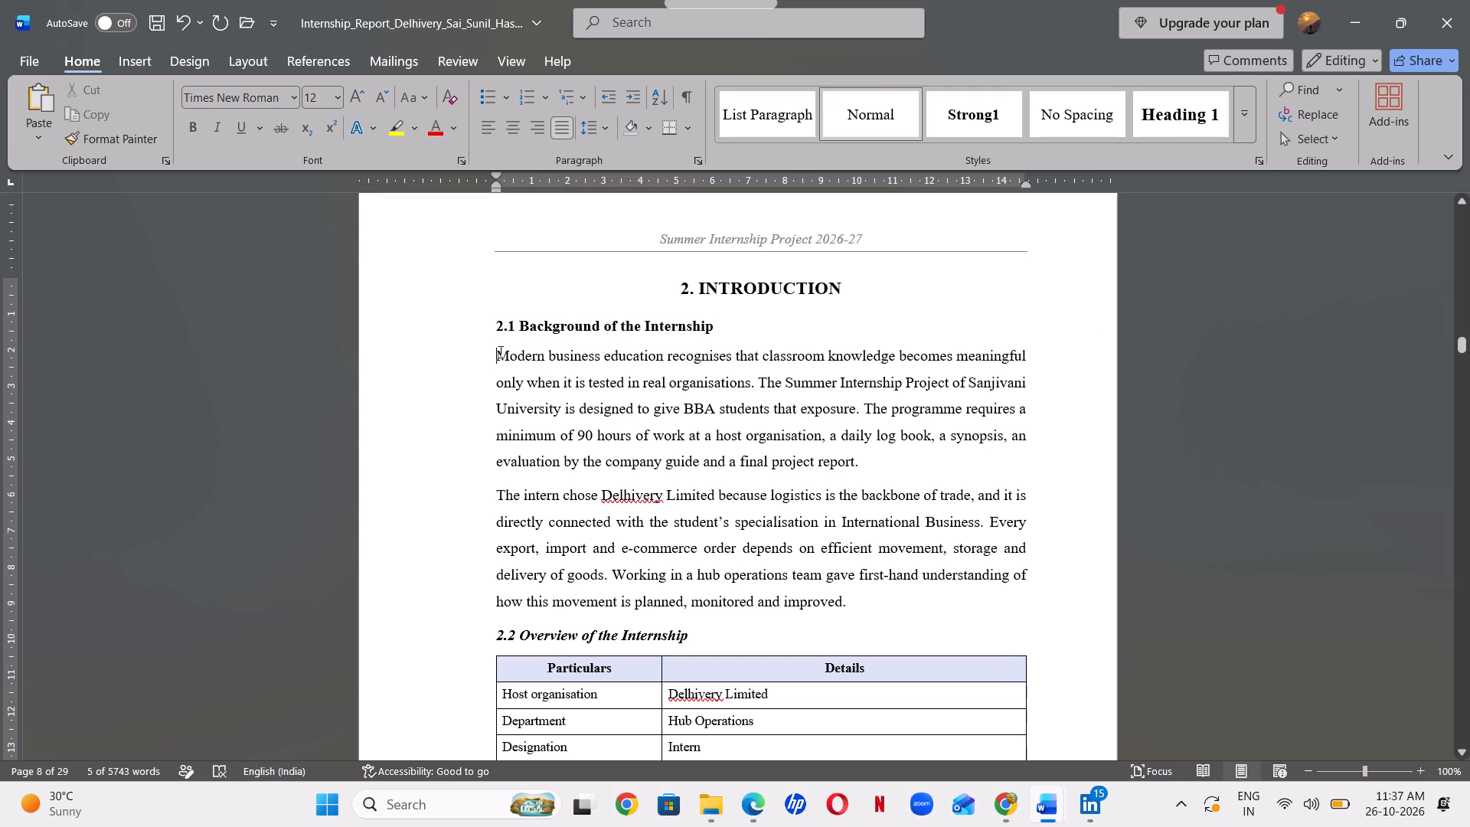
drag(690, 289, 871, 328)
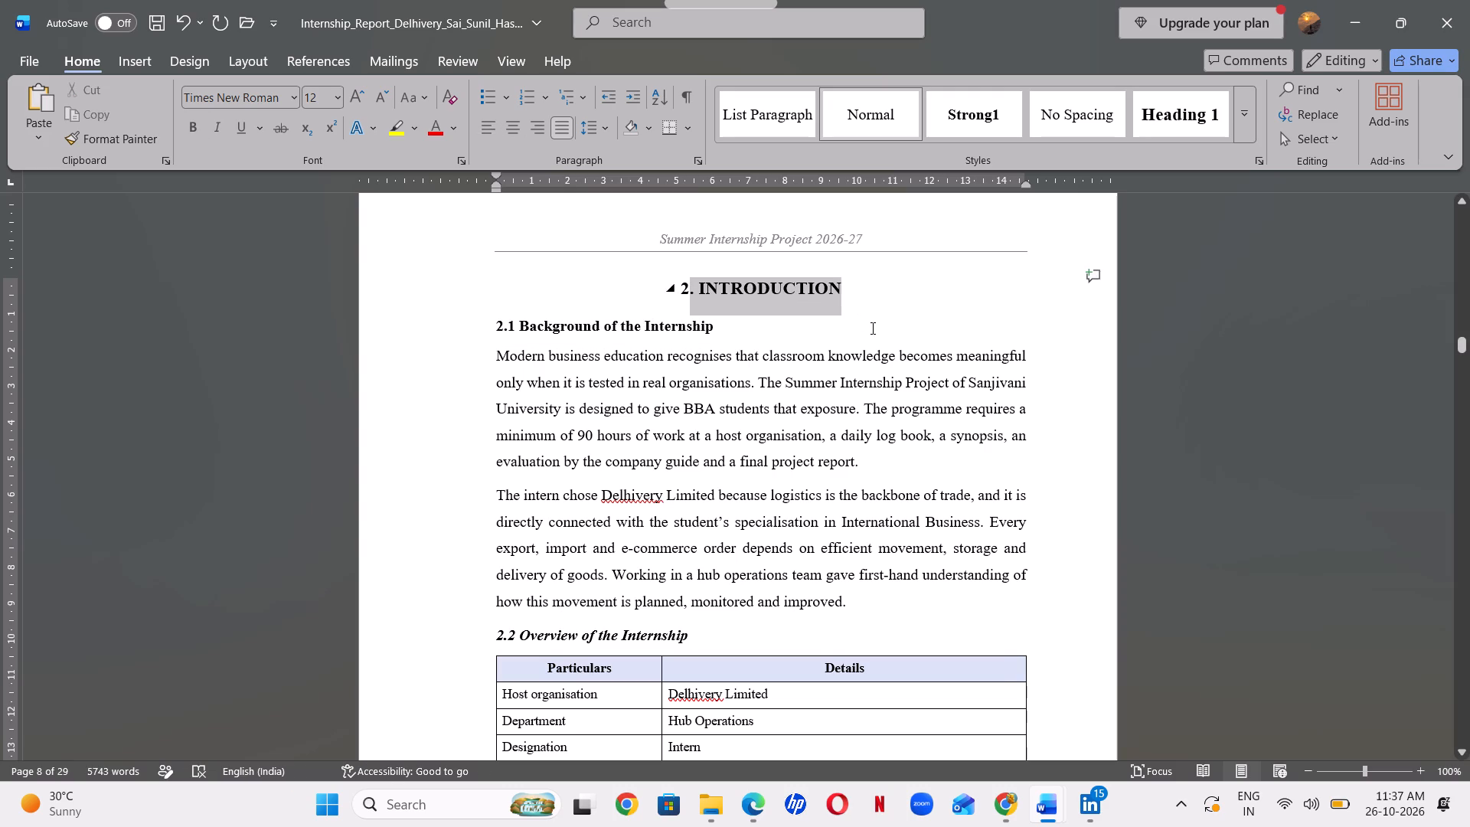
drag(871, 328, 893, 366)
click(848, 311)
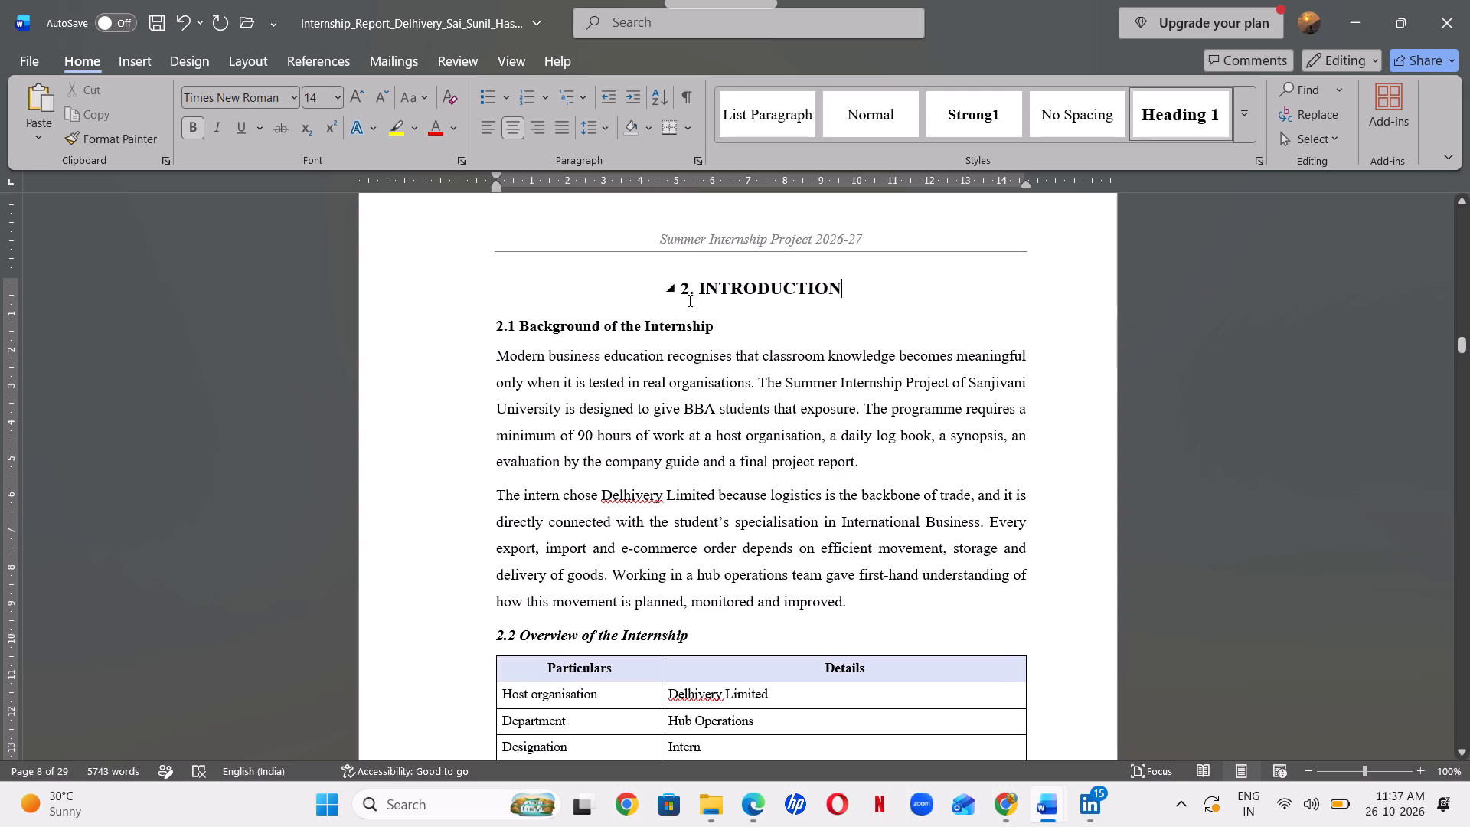
Apply 1.5 line spacing to the whole Introduction chapter, from the "2. INTRODUCTION" heading through the end of section 2.3.
drag(681, 285, 941, 593)
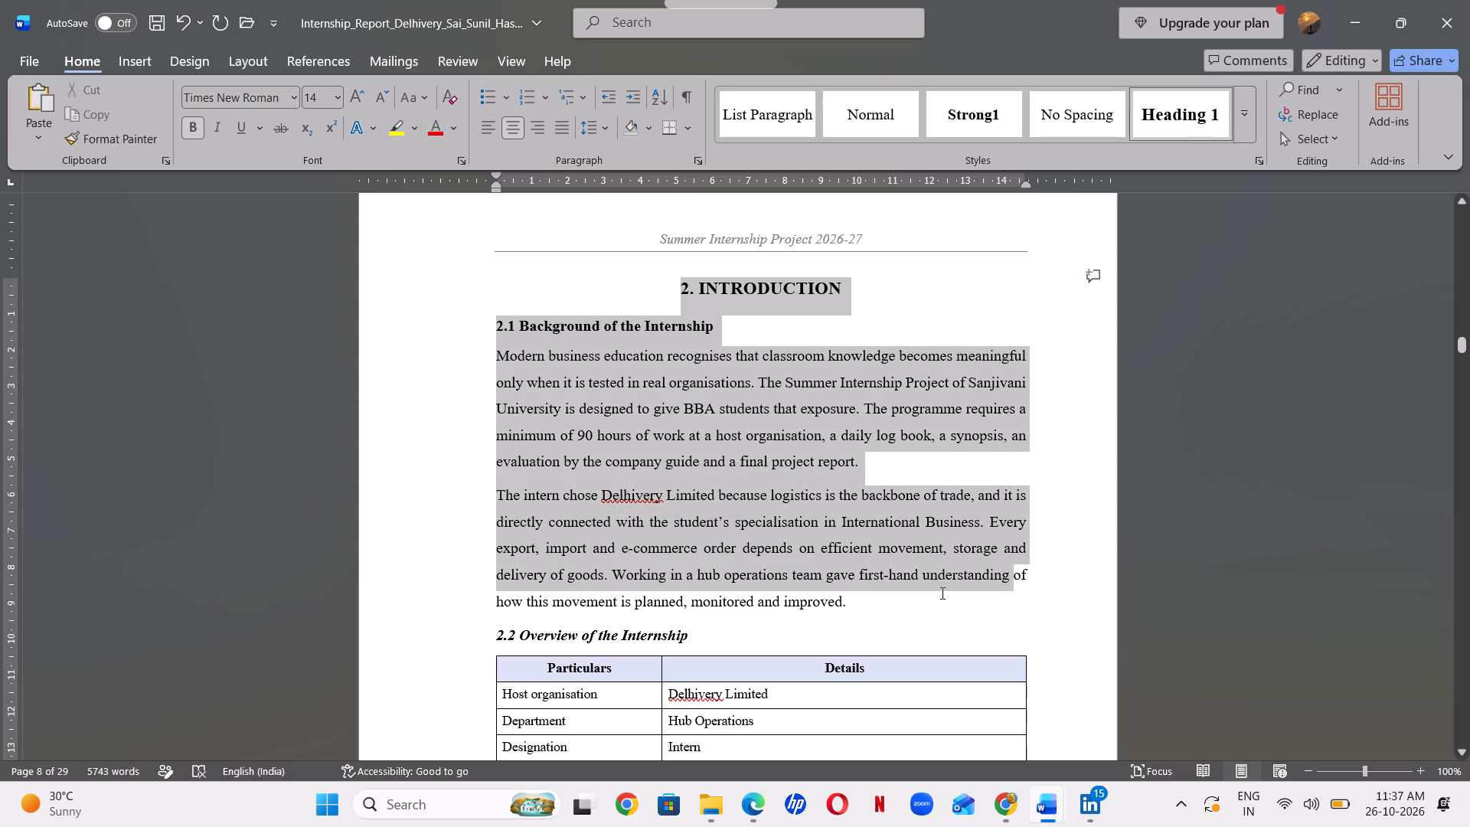
drag(941, 593, 943, 784)
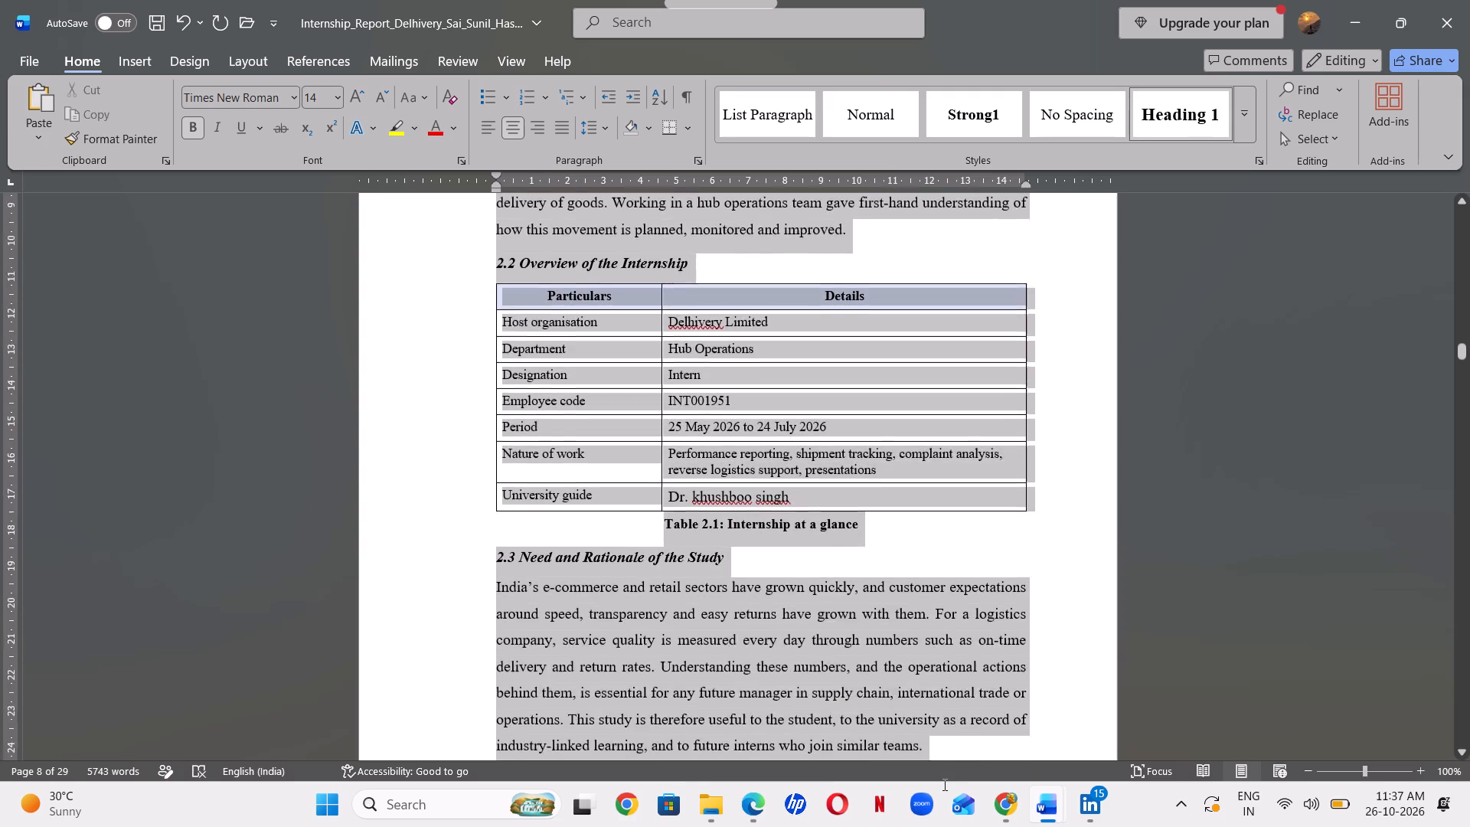
drag(943, 784, 935, 364)
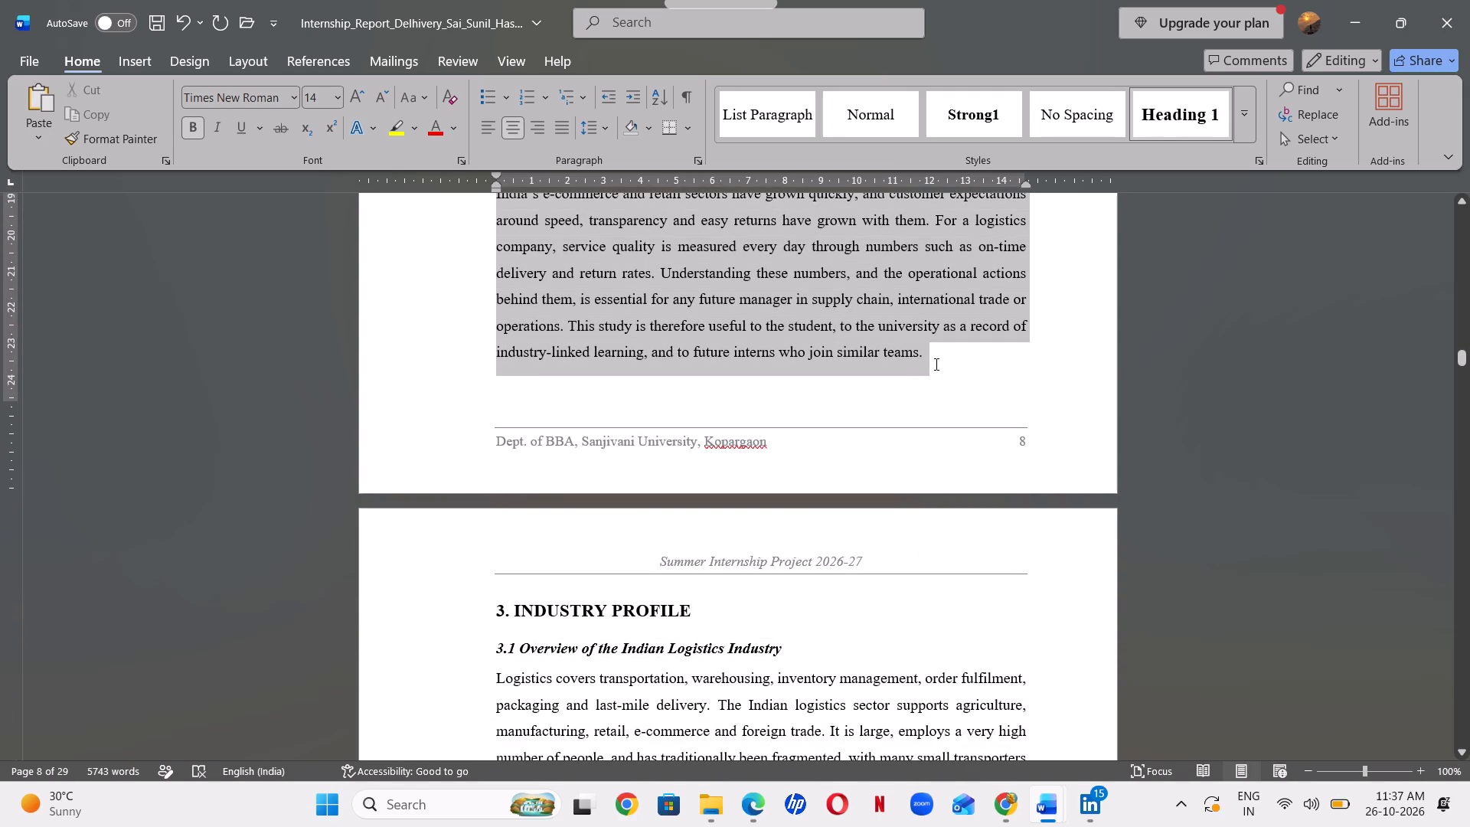
drag(935, 364, 935, 363)
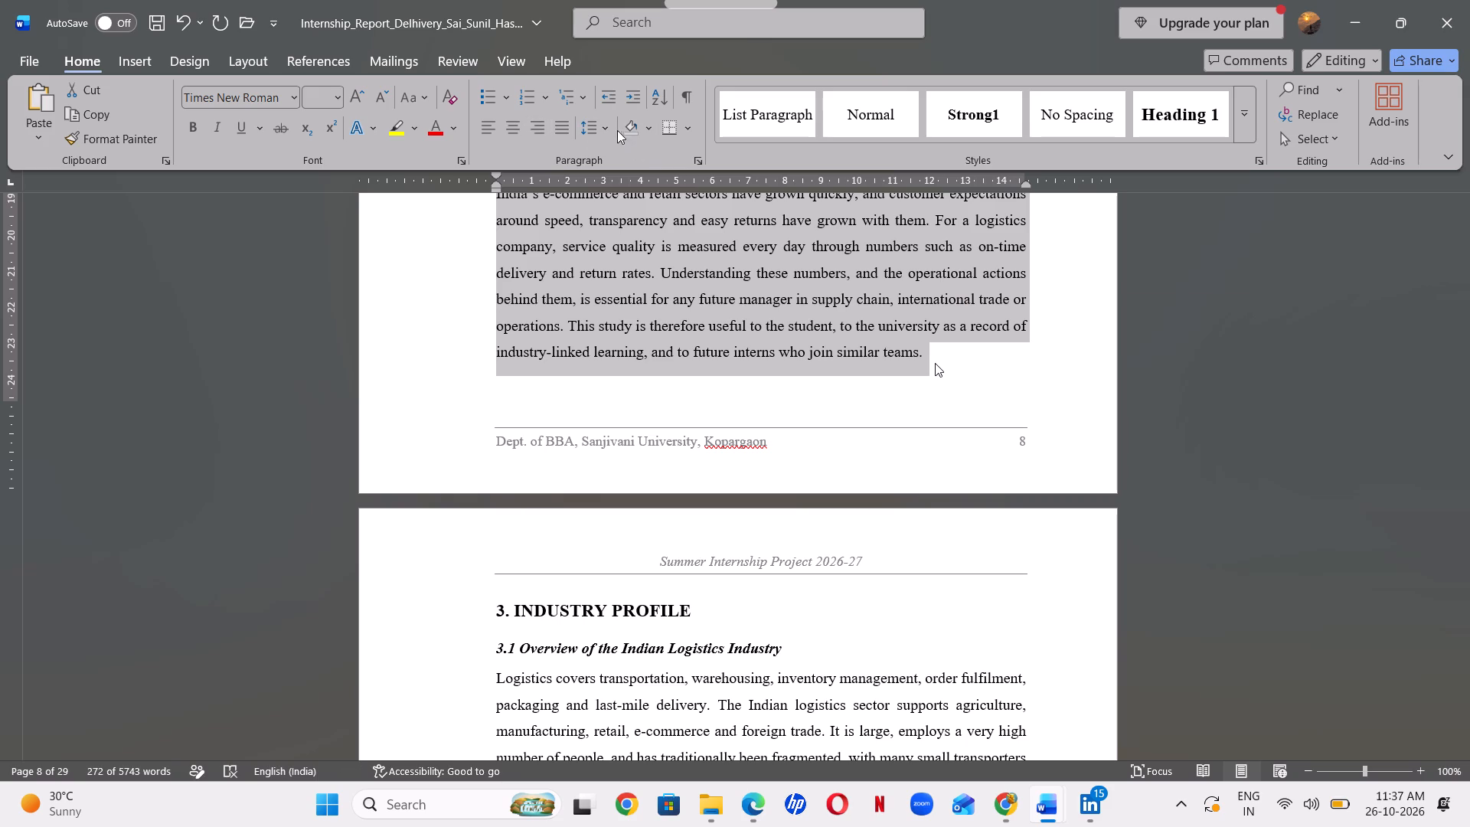
click(606, 126)
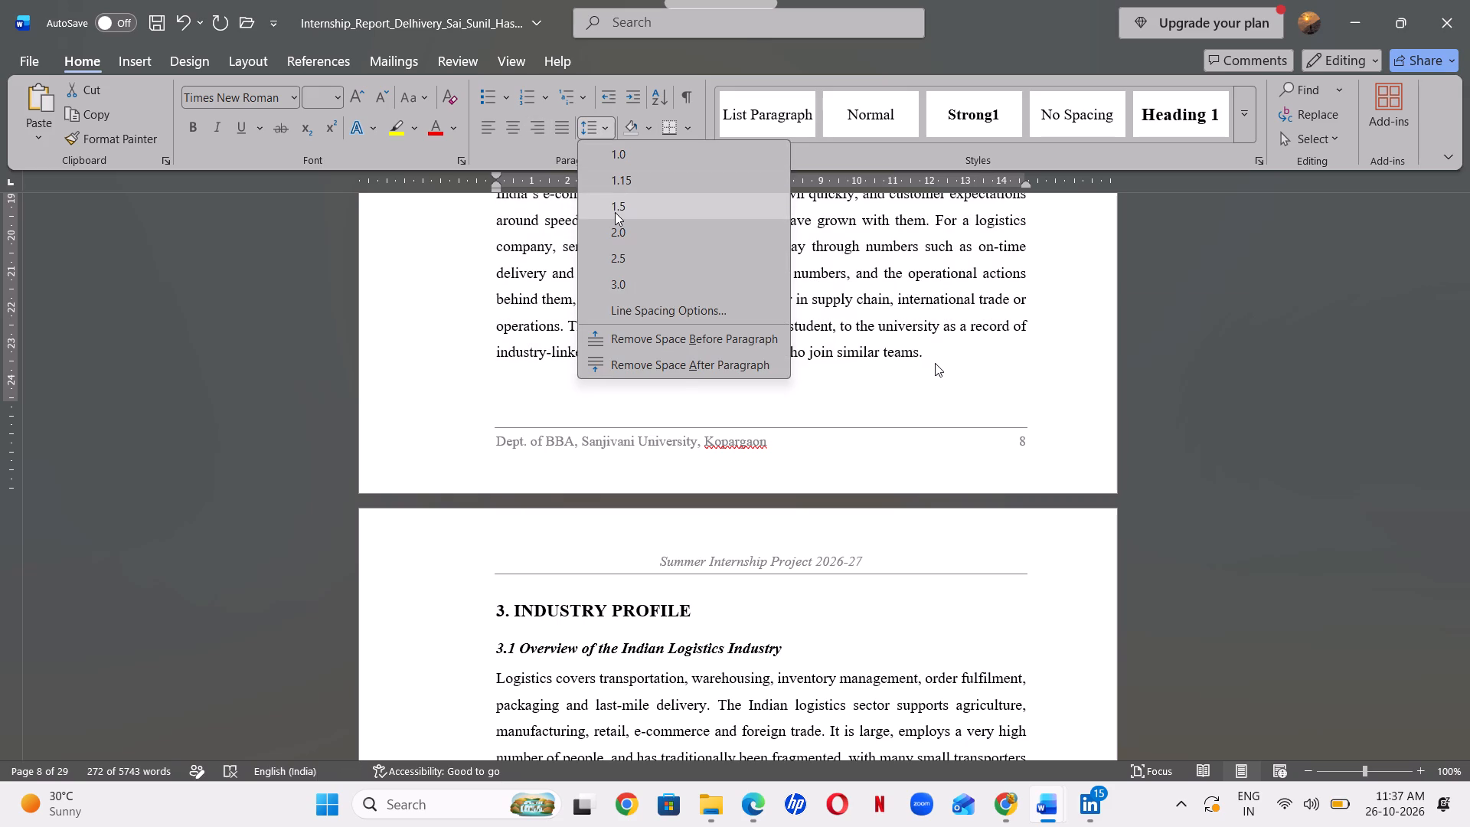
click(615, 212)
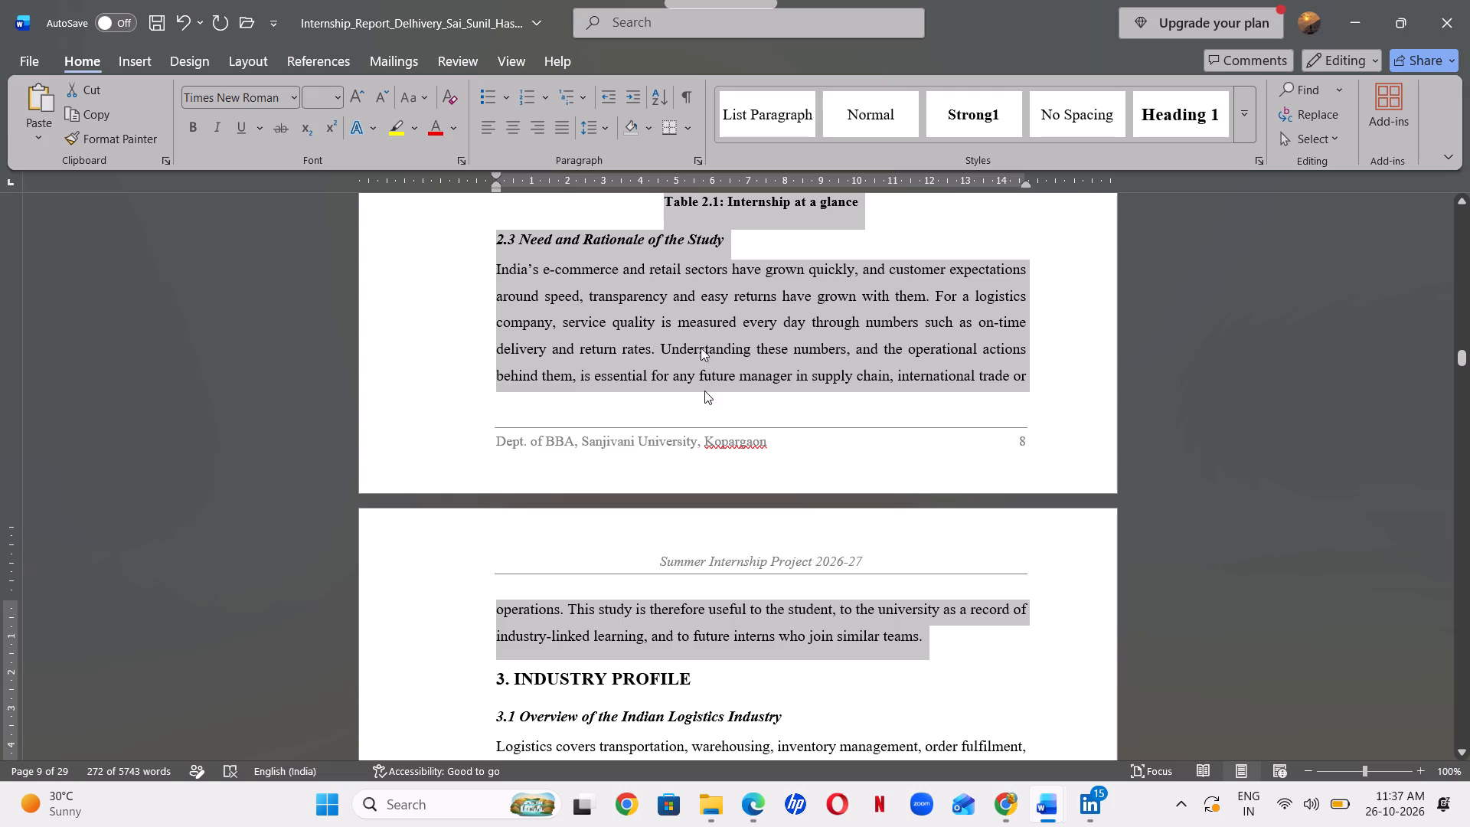
Delete the end of the section 2.3 paragraph, from "Understanding these numbers" through "who join similar teams.".
click(667, 353)
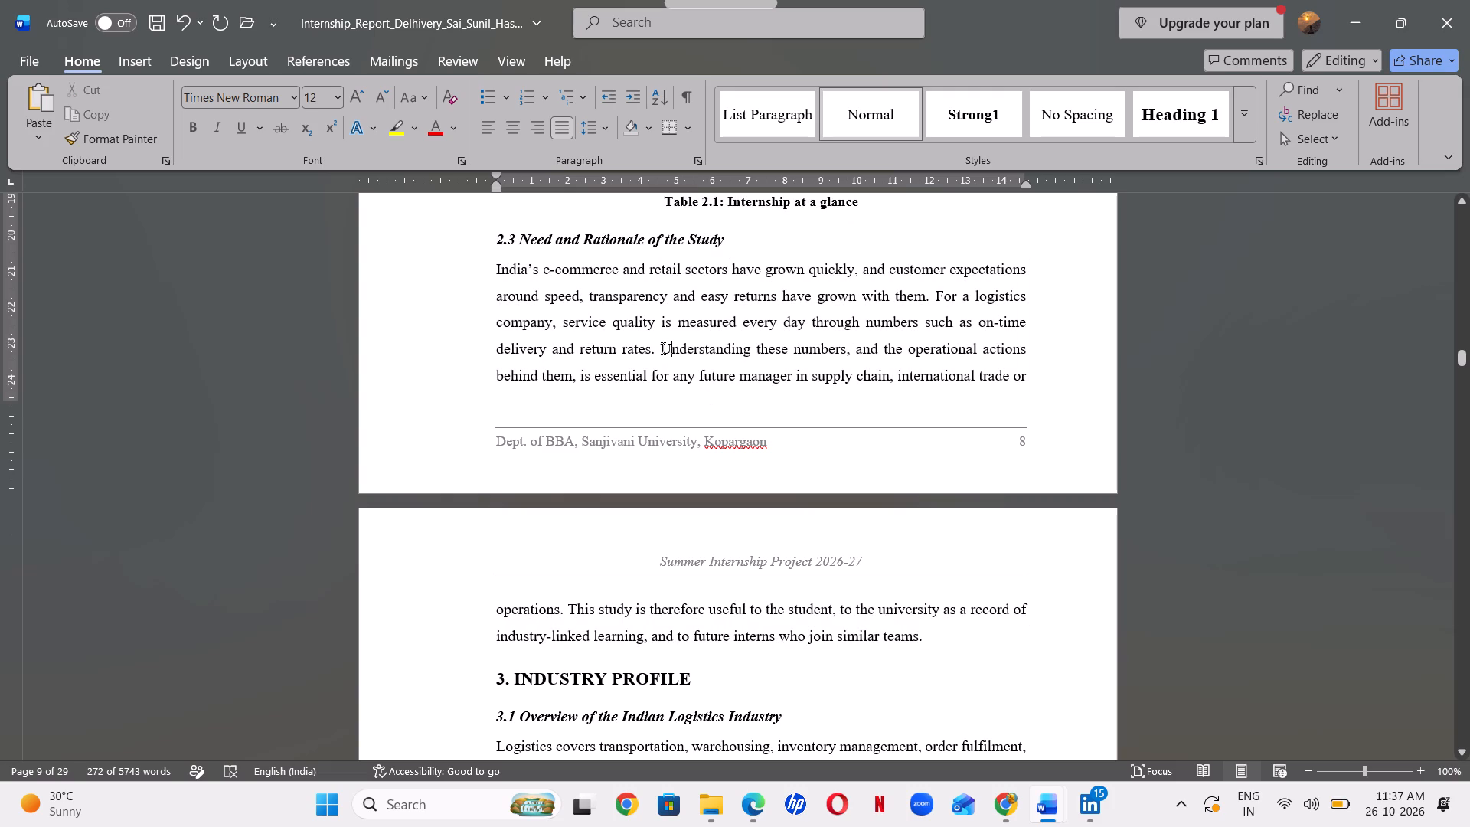
drag(661, 348, 975, 652)
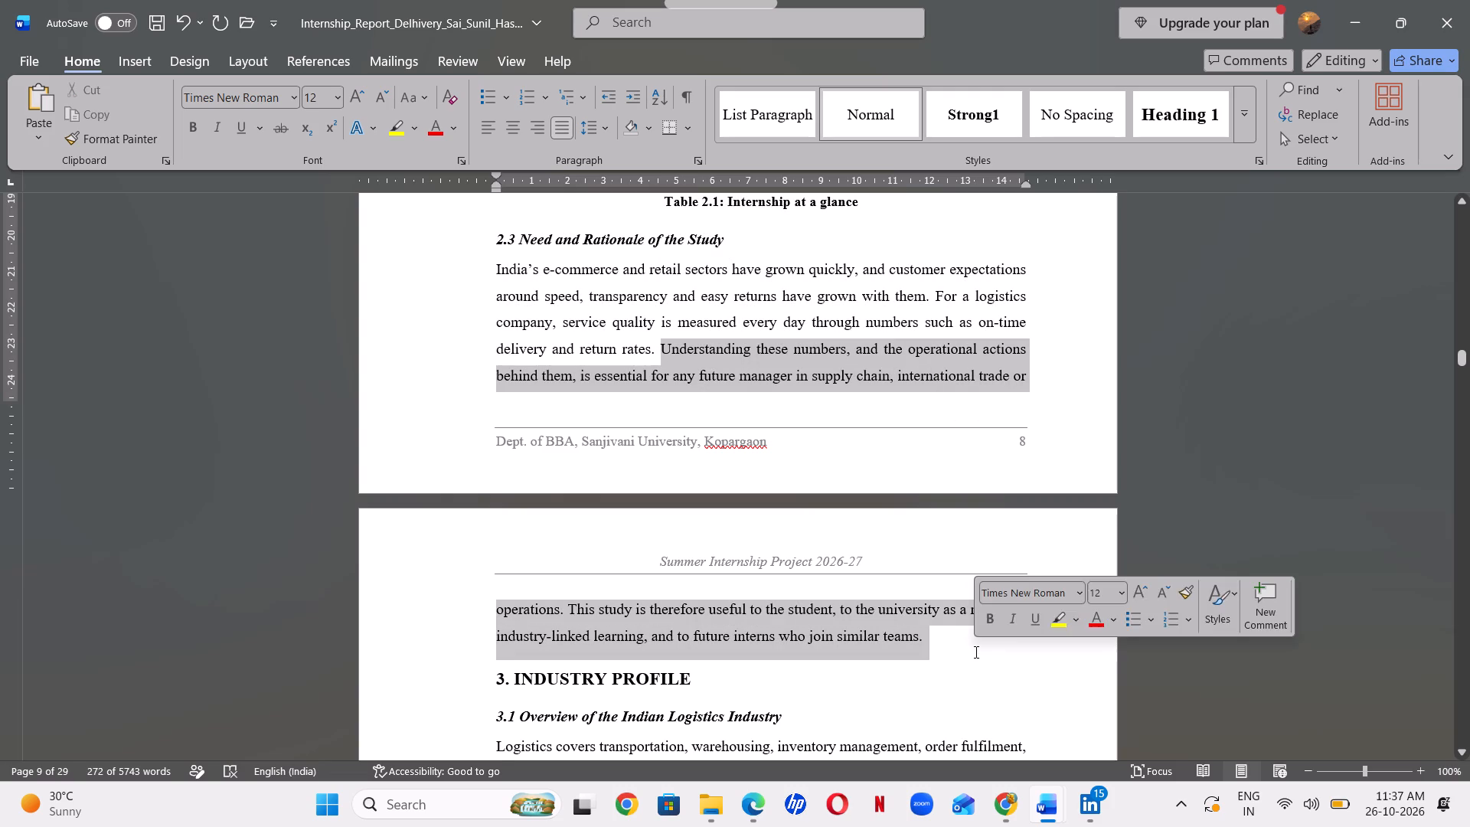
key(BackSpace)
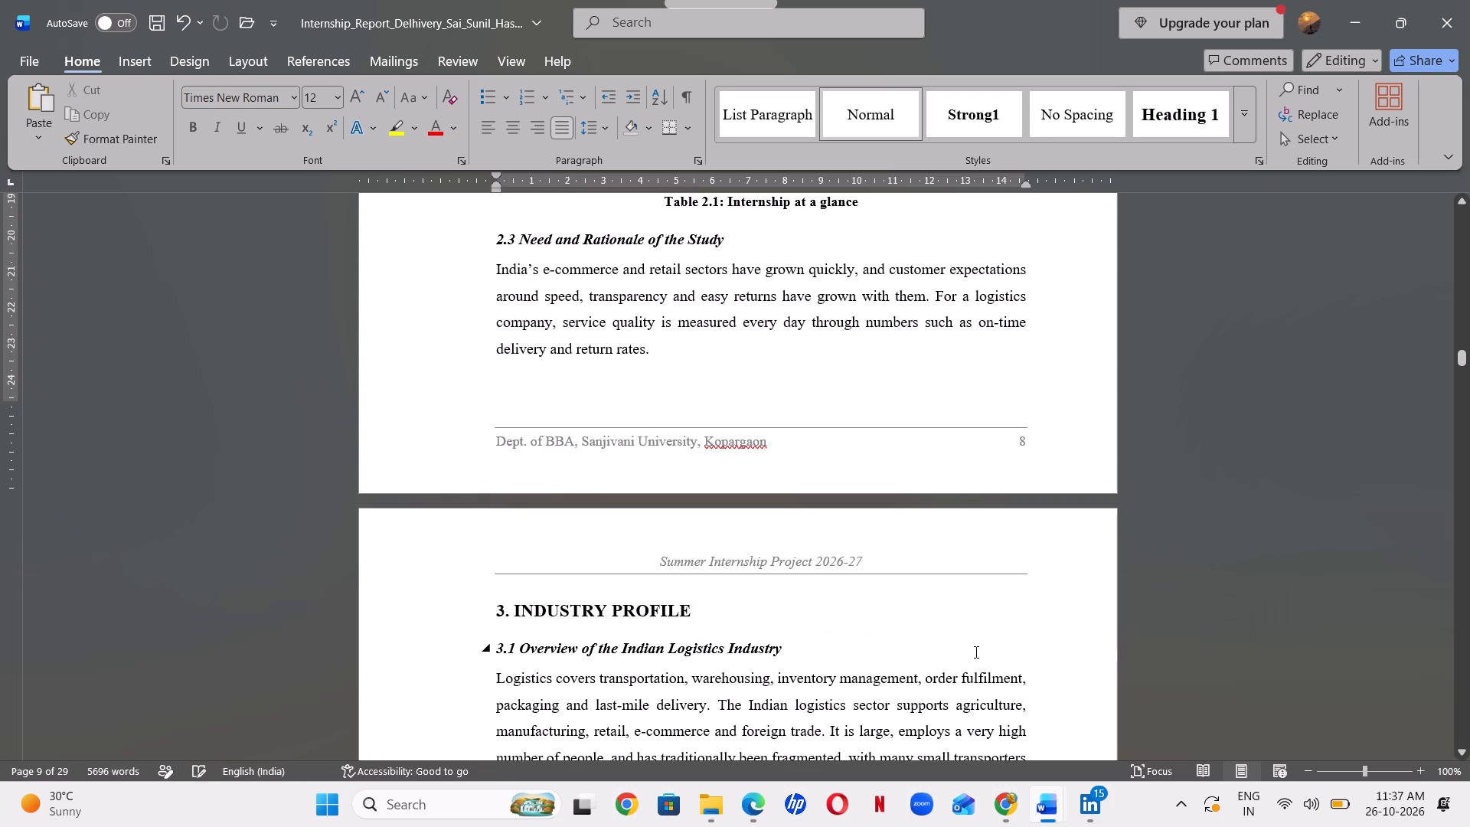
Shift the footer text "Dept. of BBA, Sanjivani University, Kopargaon" toward the middle of the footer line by inserting spaces before it.
click(492, 444)
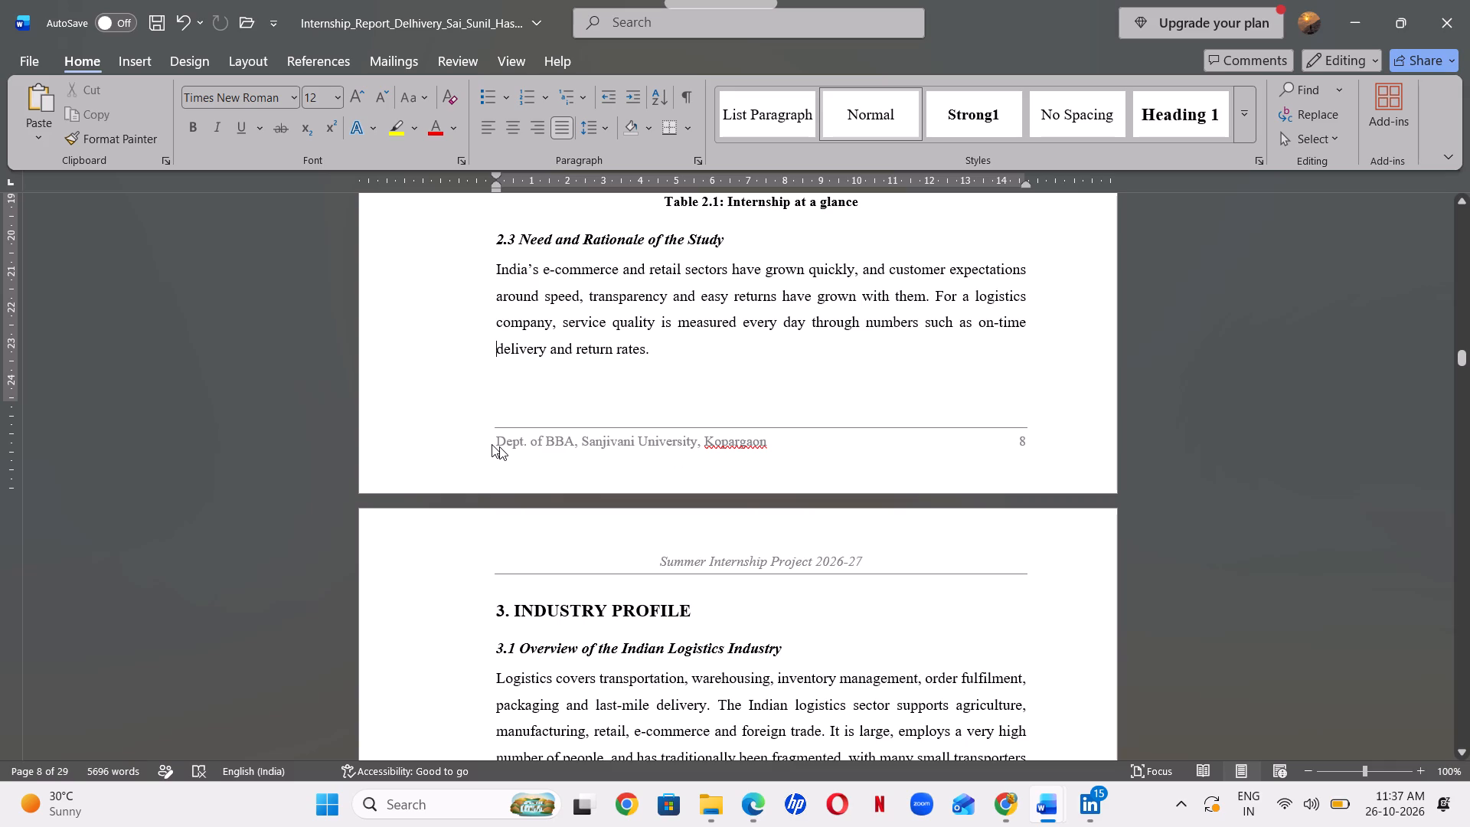
double_click(496, 444)
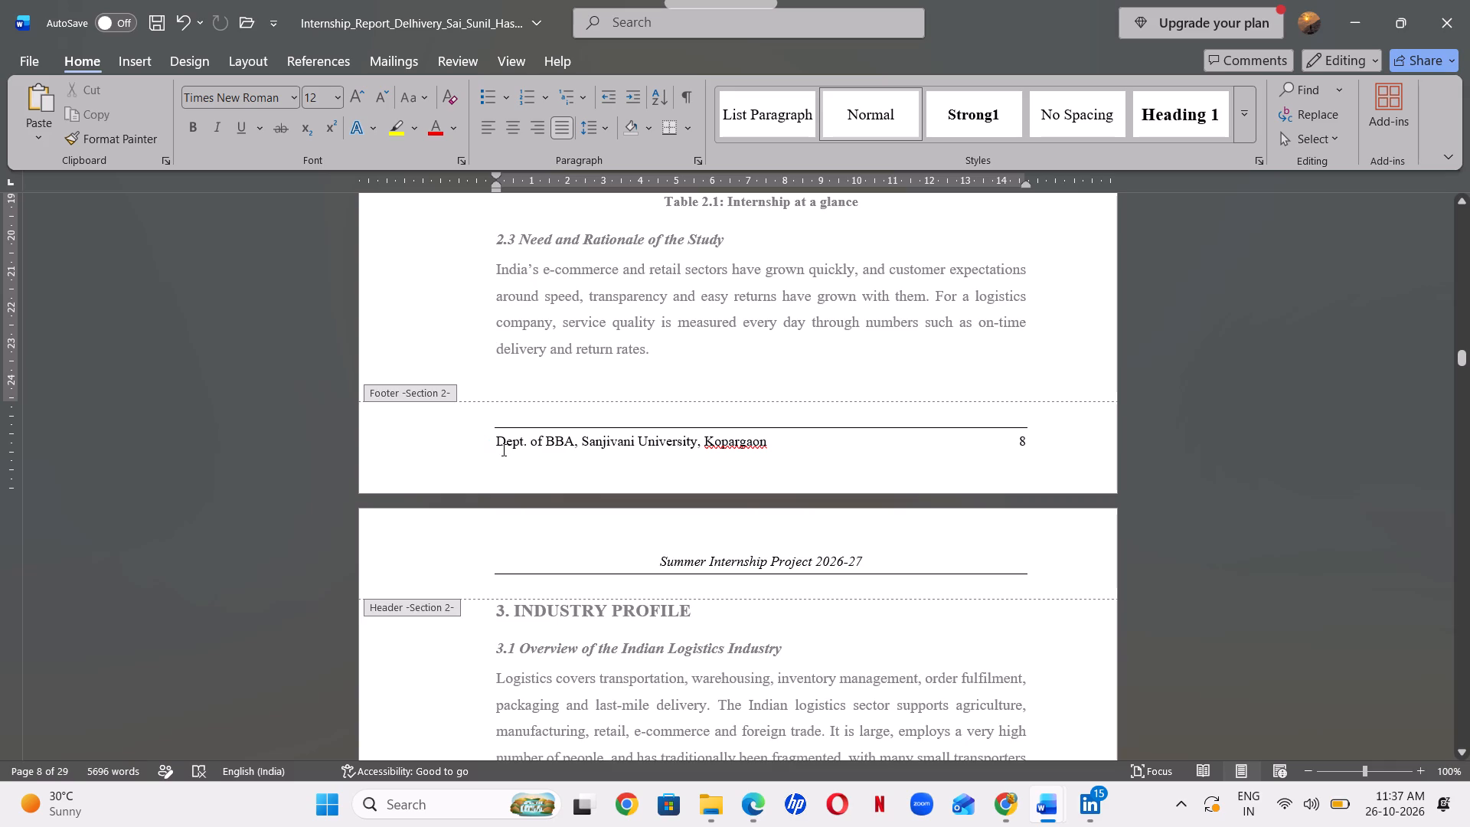
click(496, 444)
key(space)
key(space)
key(space)
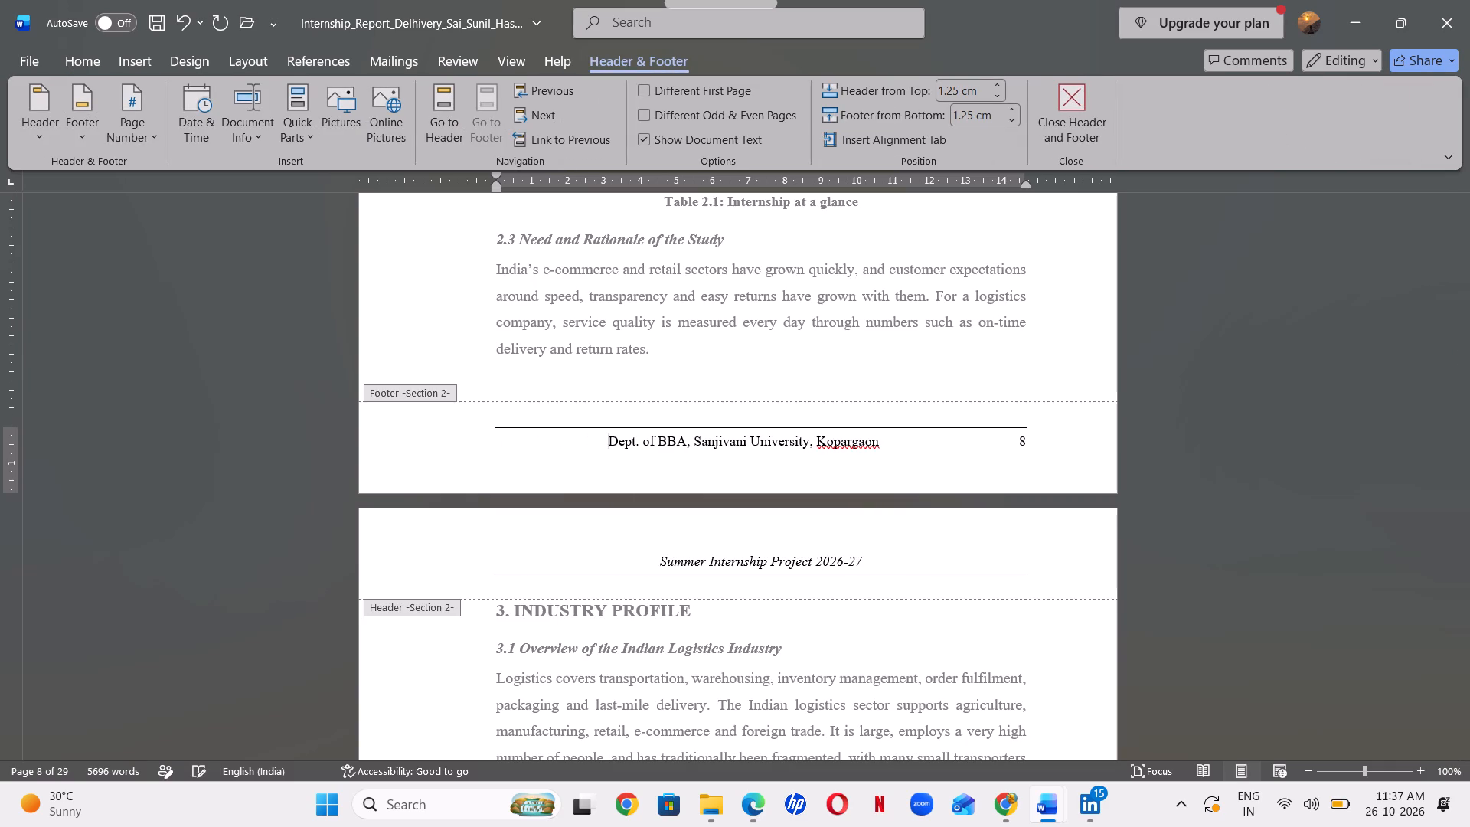
key(BackSpace)
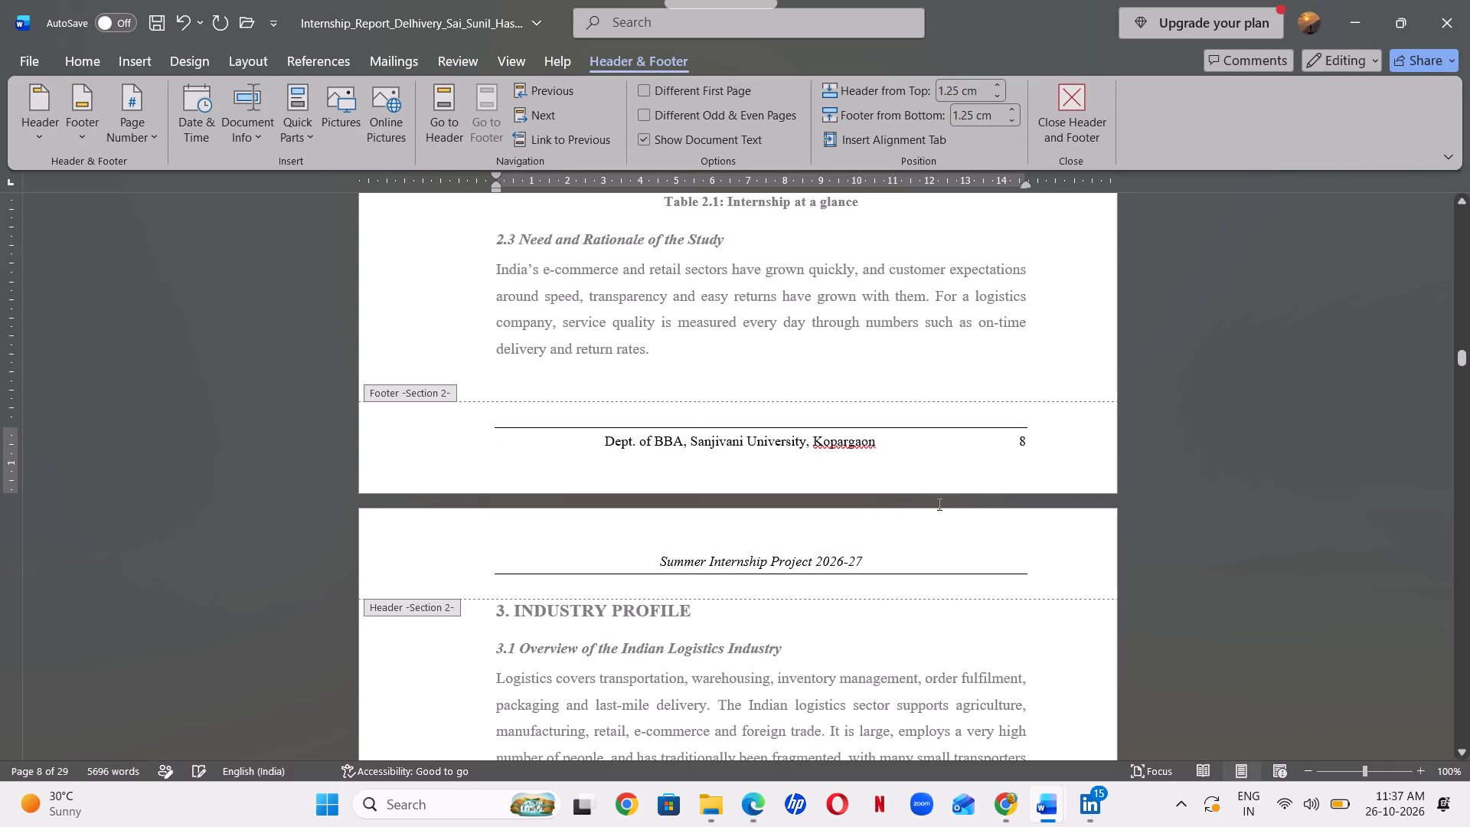